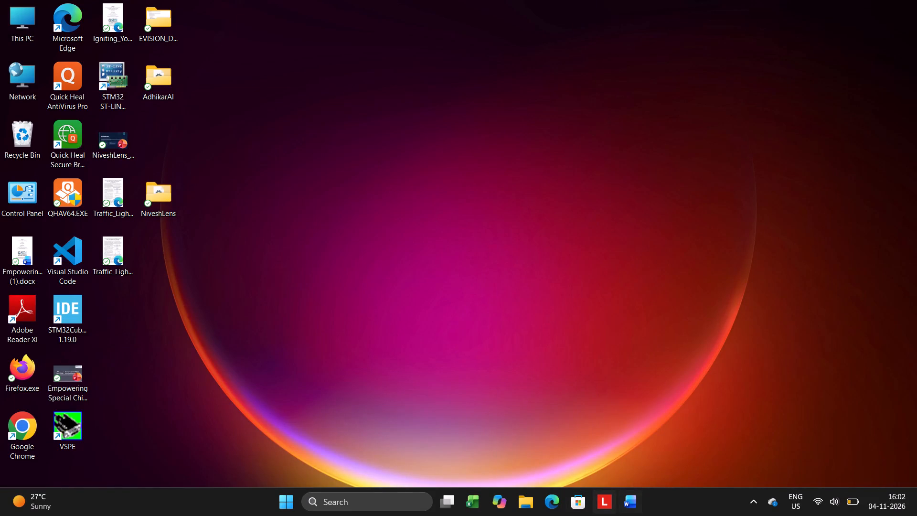
Launch Word in a full-size window and open the recent document Igniting_Young_Minds_Report_Bala_Public_School.docx.
{"action": "left_click", "coordinate": [639, 510]}
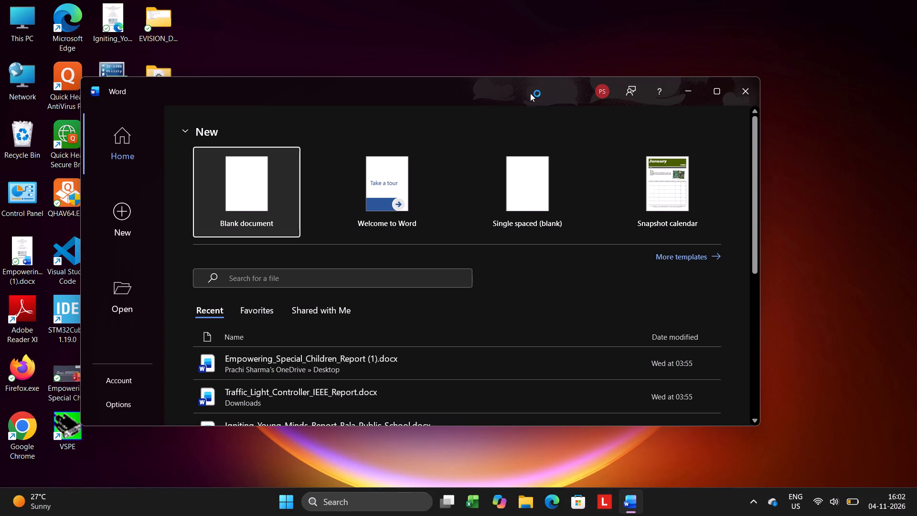
{"action": "left_click", "coordinate": [708, 84]}
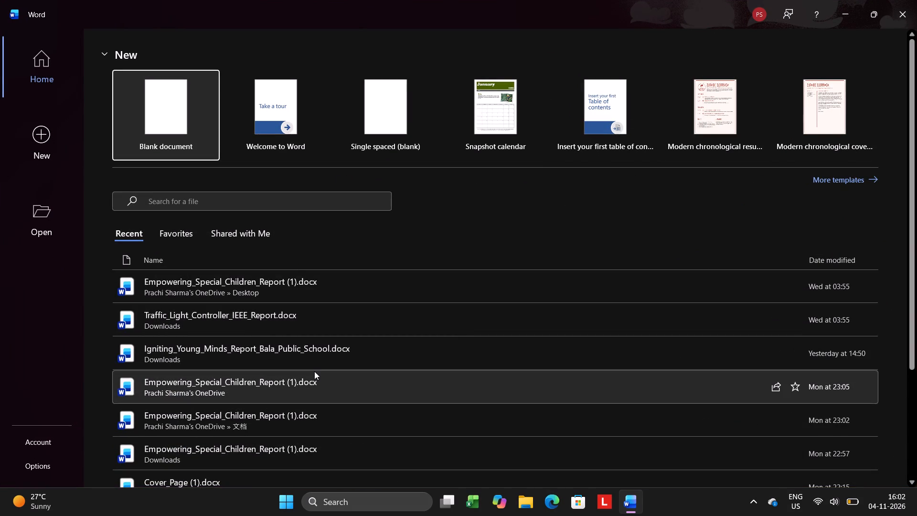
{"action": "double_click", "coordinate": [314, 352]}
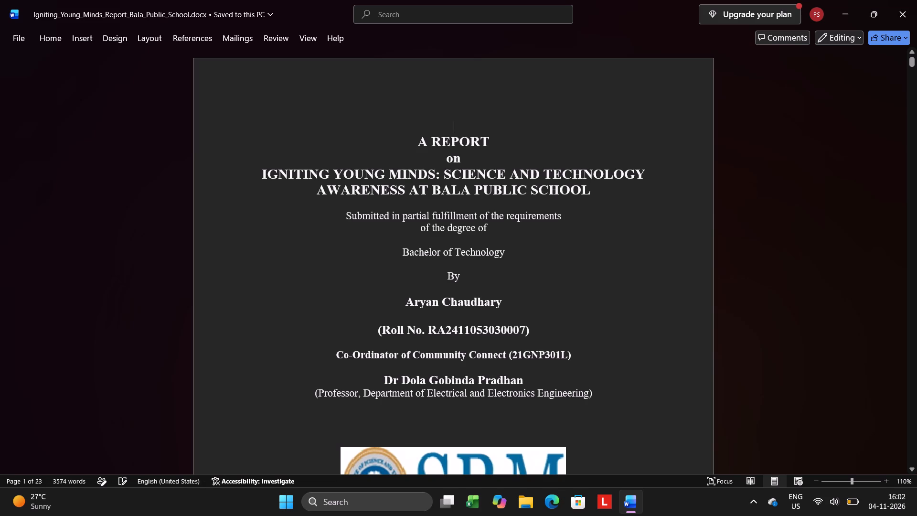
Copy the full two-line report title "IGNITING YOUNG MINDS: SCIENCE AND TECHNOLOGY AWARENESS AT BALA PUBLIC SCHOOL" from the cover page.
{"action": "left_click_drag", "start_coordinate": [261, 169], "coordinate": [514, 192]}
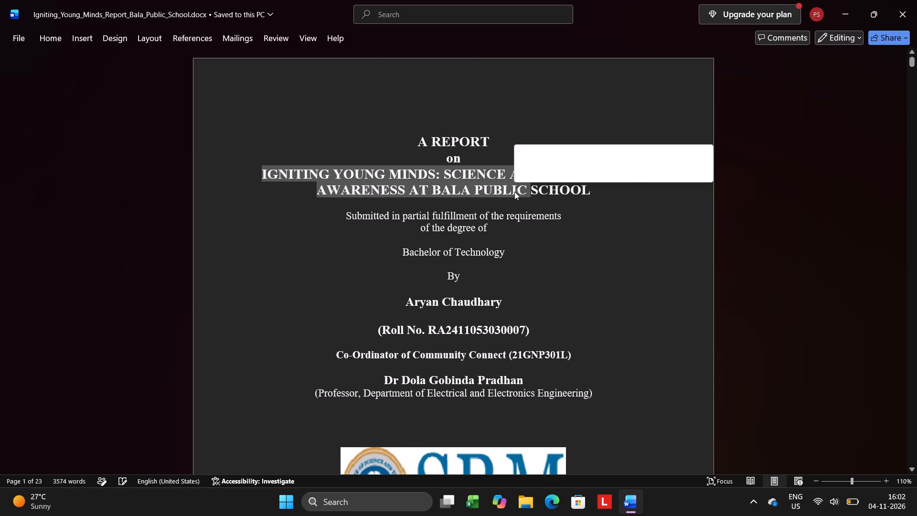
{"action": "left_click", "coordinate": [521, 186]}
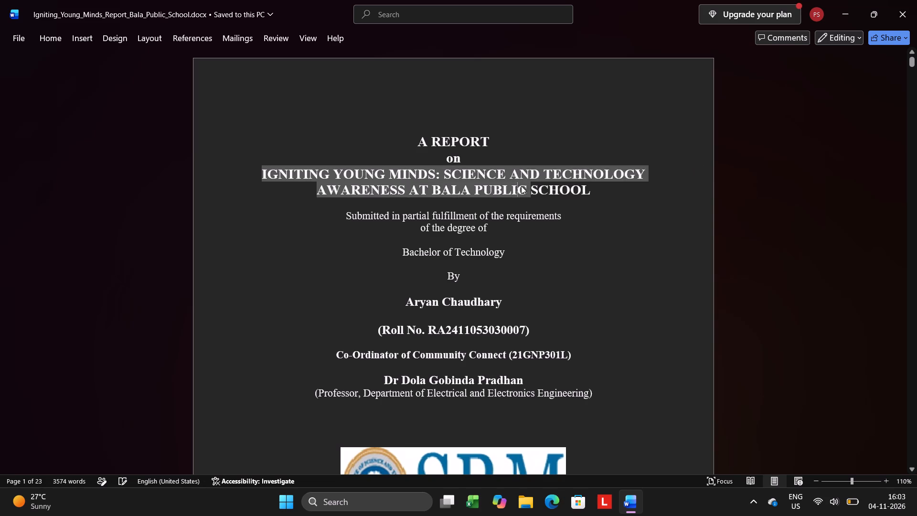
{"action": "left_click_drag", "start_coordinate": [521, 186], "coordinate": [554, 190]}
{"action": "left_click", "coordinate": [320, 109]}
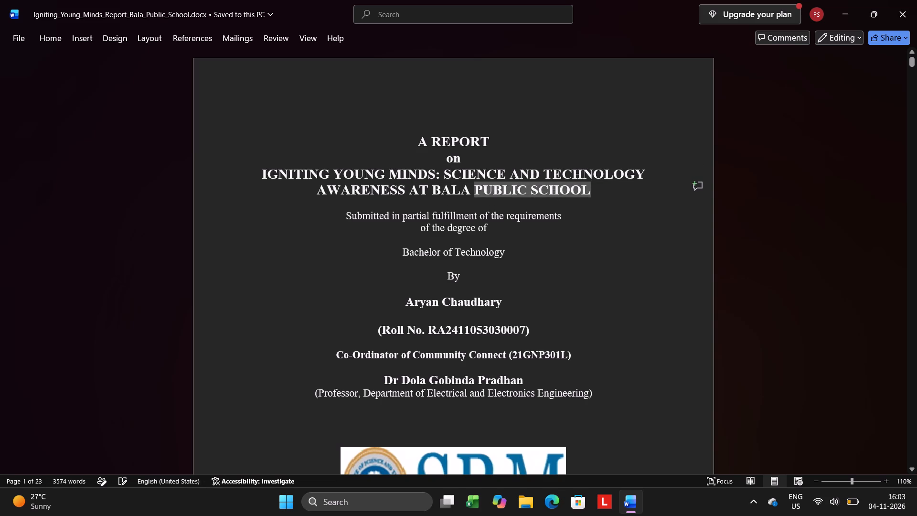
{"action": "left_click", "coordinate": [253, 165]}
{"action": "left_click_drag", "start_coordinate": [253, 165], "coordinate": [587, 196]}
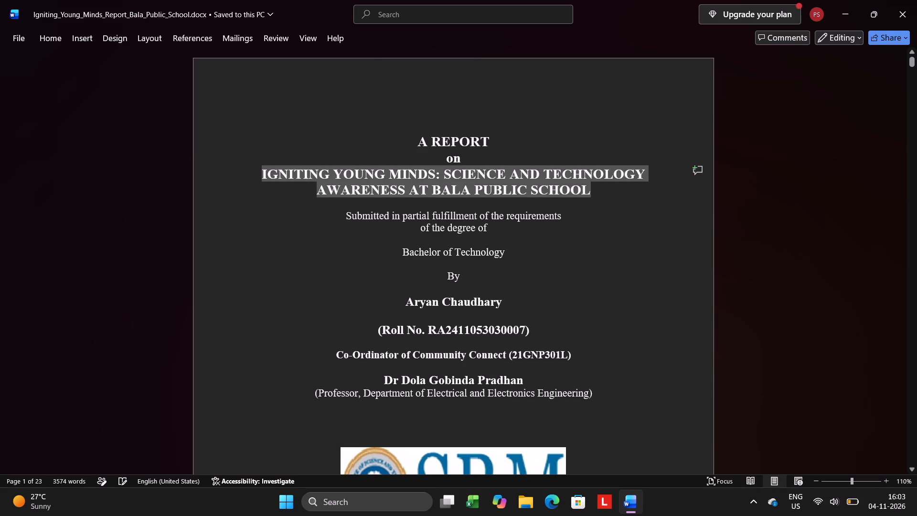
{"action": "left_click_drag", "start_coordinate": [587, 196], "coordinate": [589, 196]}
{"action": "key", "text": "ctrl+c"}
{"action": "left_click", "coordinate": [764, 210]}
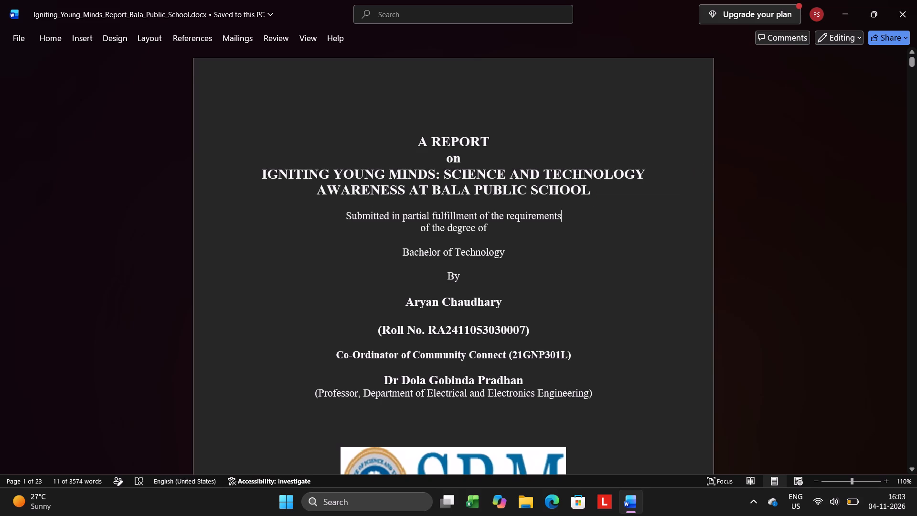
Delete the report title "Igniting Young Minds" between the quotation marks in the Bonafide Certificate paragraph, keeping the quotation marks.
{"action": "scroll", "coordinate": [764, 210], "scroll_direction": "down", "scroll_amount": 6}
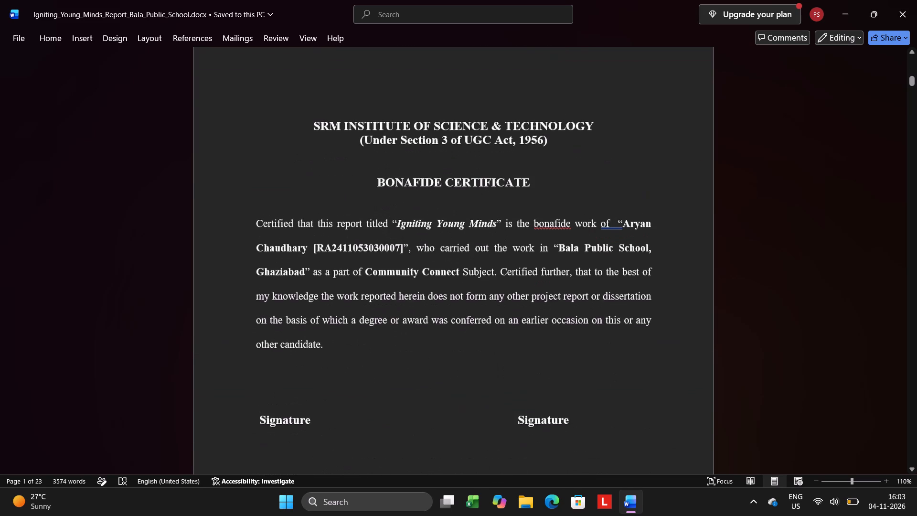
{"action": "right_click", "coordinate": [764, 210]}
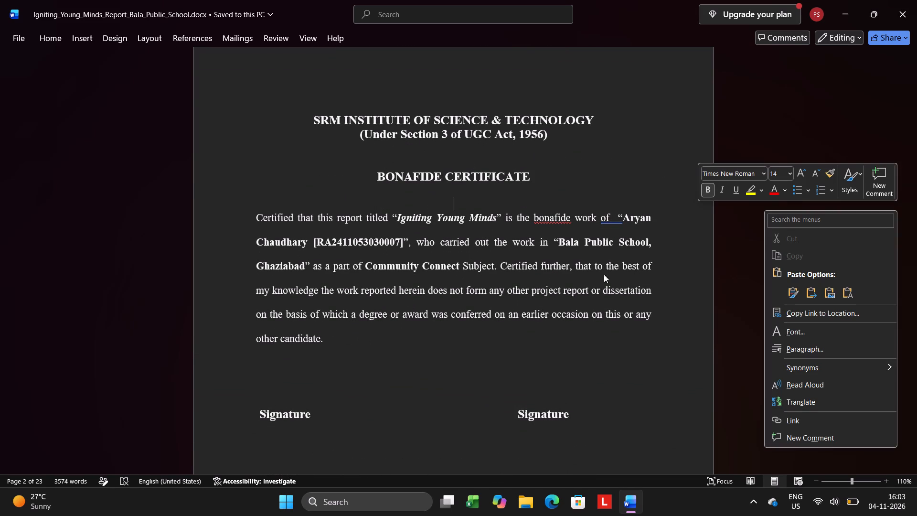
{"action": "double_click", "coordinate": [498, 215]}
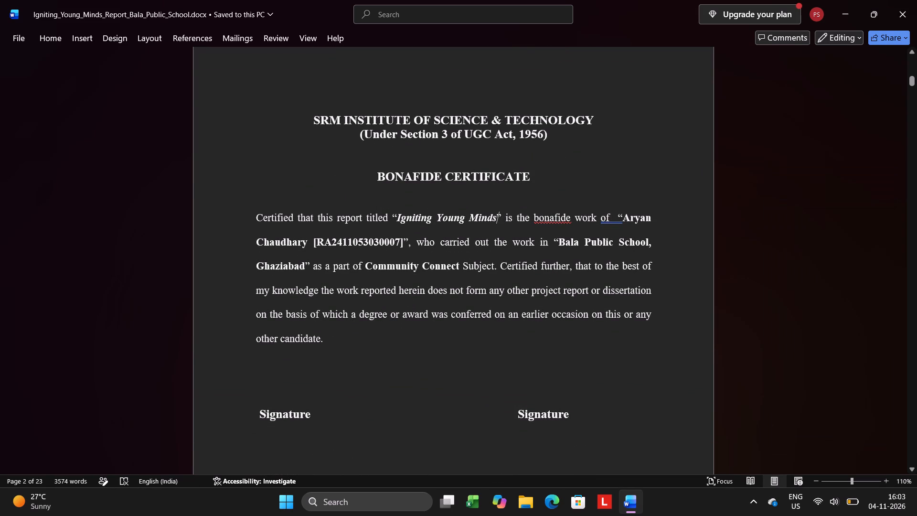
{"action": "key", "text": "BackSpace"}
{"action": "key", "text": "BackSpace"}
{"action": "key", "text": "BackSpace"}
{"action": "key", "text": "BackSpace"}
{"action": "key", "text": "BackSpace"}
{"action": "key", "text": "BackSpace"}
{"action": "key", "text": "BackSpace"}
{"action": "key", "text": "BackSpace"}
{"action": "key", "text": "BackSpace"}
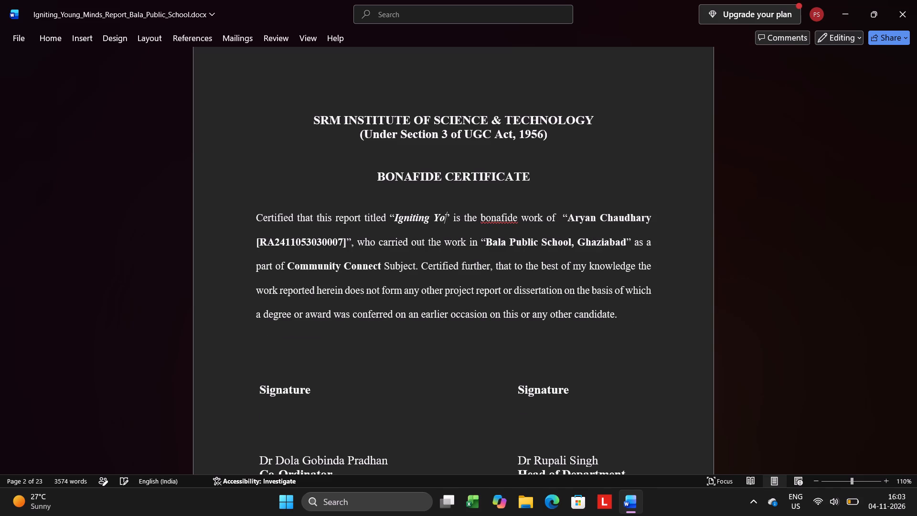
{"action": "key", "text": "BackSpace"}
{"action": "key", "text": "BackSpace"}
{"action": "key", "text": "BackSpace"}
{"action": "key", "text": "BackSpace"}
{"action": "key", "text": "BackSpace"}
{"action": "key", "text": "BackSpace"}
{"action": "key", "text": "BackSpace"}
{"action": "key", "text": "BackSpace"}
{"action": "key", "text": "BackSpace"}
{"action": "key", "text": "BackSpace"}
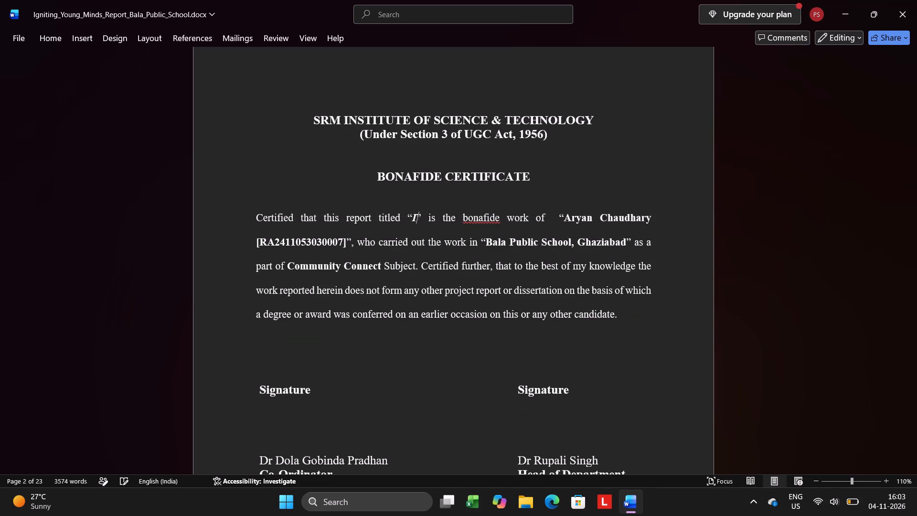
{"action": "key", "text": "BackSpace"}
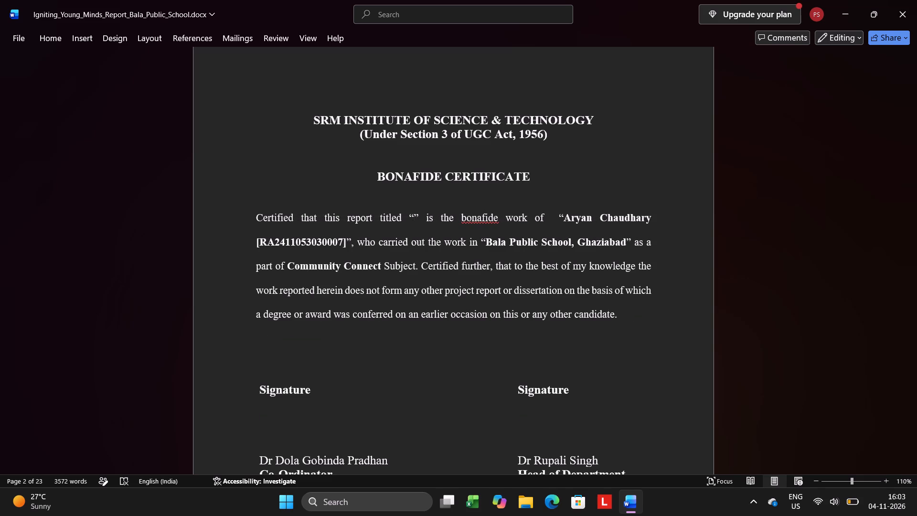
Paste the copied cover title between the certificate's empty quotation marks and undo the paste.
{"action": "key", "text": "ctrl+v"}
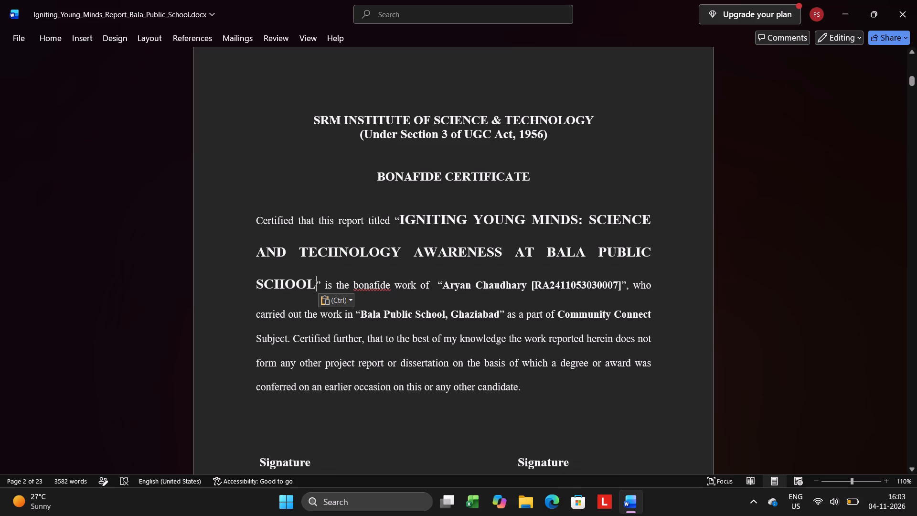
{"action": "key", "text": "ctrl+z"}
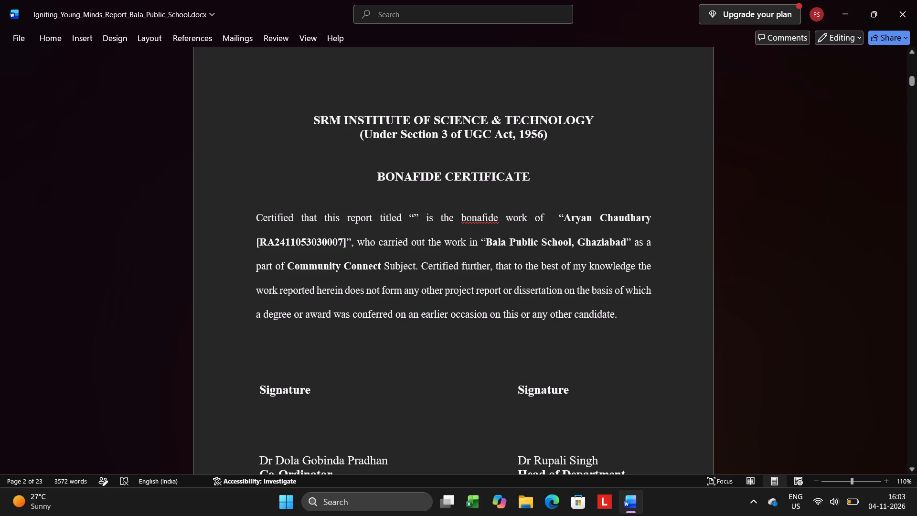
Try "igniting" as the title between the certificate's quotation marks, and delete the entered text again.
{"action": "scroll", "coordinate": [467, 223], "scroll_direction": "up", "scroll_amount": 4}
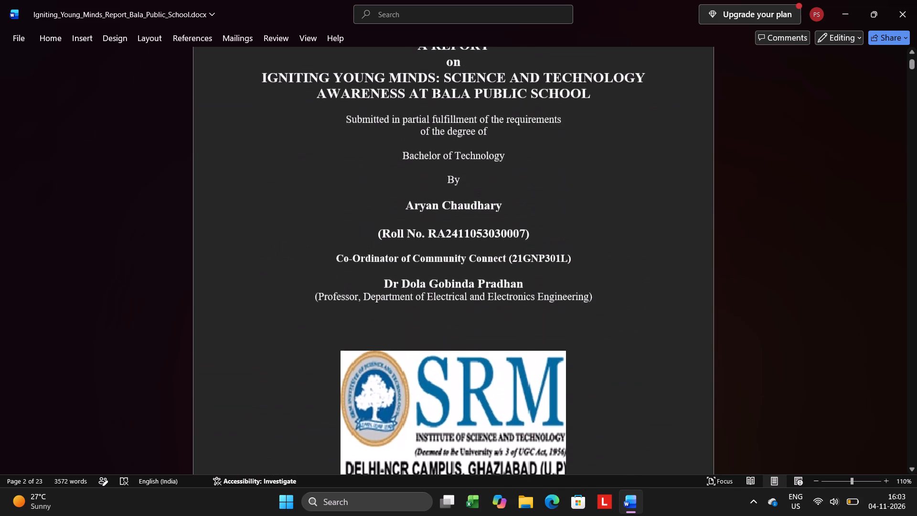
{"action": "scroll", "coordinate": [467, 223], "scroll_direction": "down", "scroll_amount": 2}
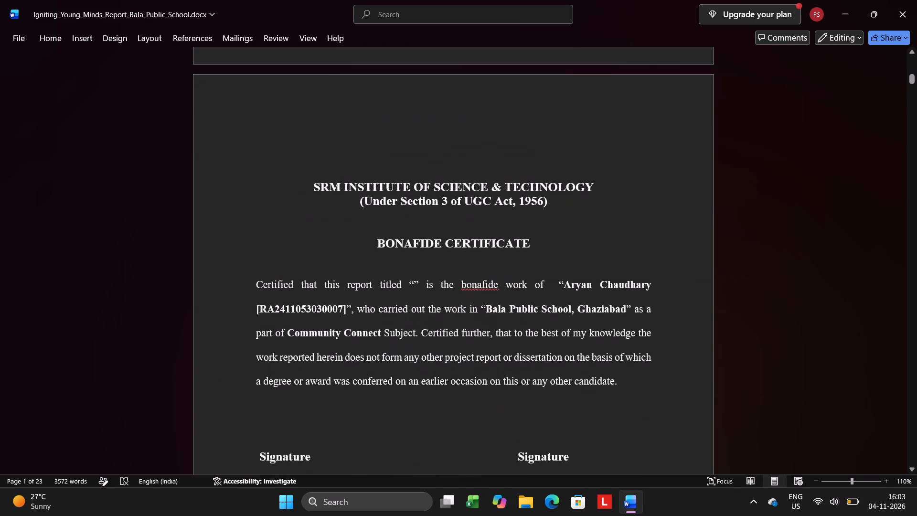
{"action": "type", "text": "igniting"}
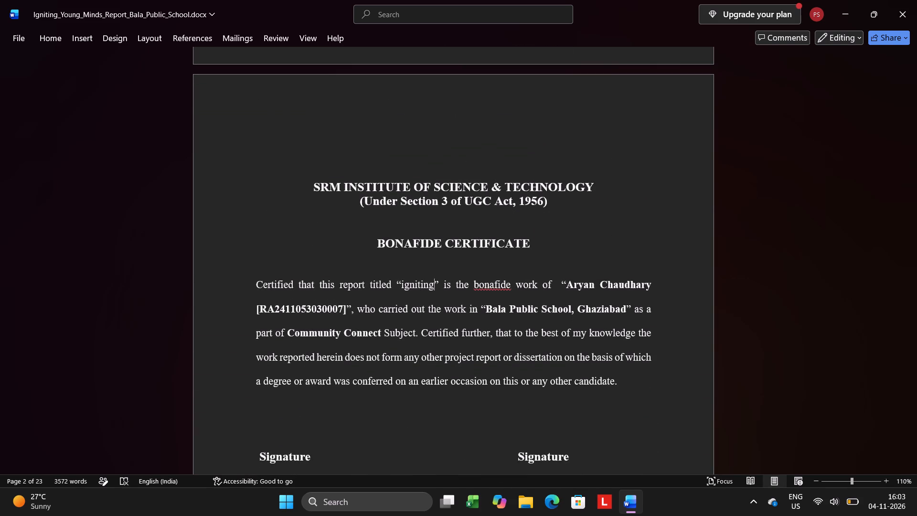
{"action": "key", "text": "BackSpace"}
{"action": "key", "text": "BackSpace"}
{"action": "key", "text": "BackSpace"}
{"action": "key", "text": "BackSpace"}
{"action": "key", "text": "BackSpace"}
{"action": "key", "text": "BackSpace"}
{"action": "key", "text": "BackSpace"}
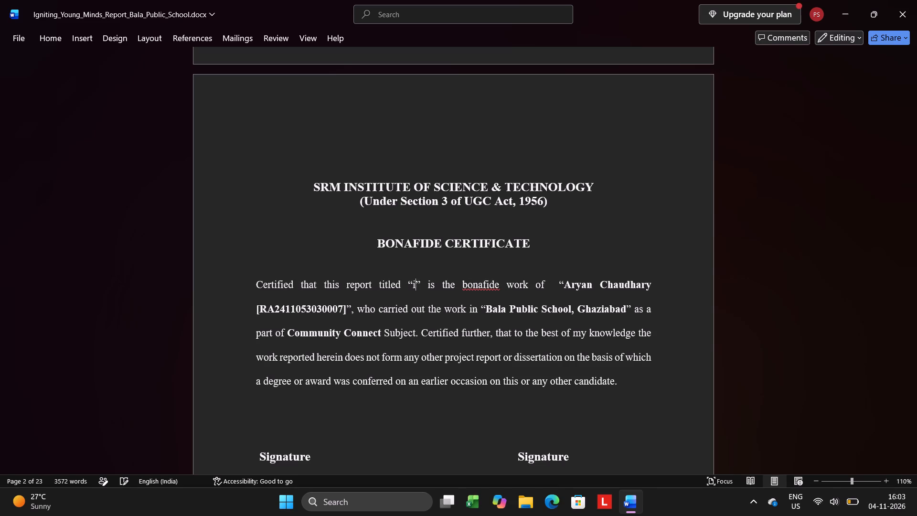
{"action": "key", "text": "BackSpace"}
Undo the recent edits in the certificate's title back to the original bold italic letter "I".
{"action": "key", "text": "ctrl+z"}
{"action": "key", "text": "ctrl+z"}
{"action": "key", "text": "ctrl+z"}
{"action": "key", "text": "z"}
{"action": "key", "text": "ctrl+z"}
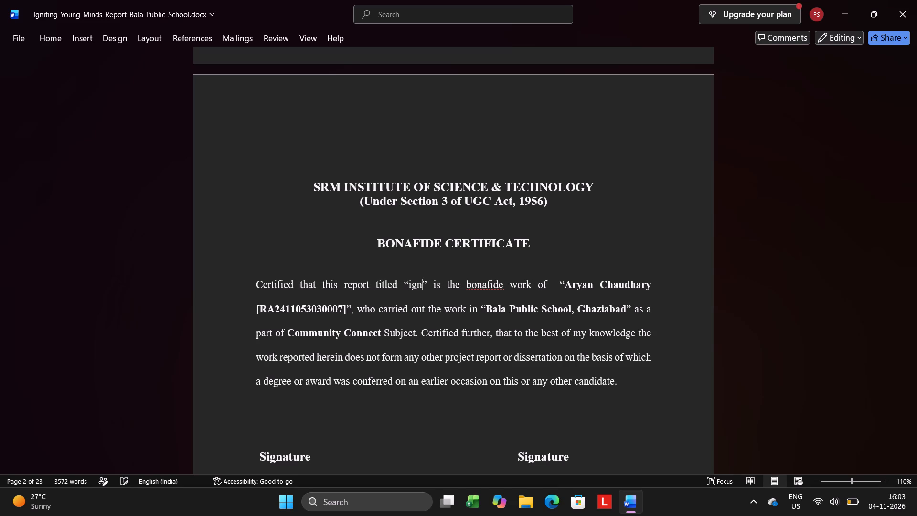
{"action": "key", "text": "ctrl+z"}
{"action": "key", "text": "ctrl+z"}
{"action": "key", "text": "ctrl+z"}
{"action": "key", "text": "ctrl+z"}
{"action": "key", "text": "ctrl+z"}
{"action": "key", "text": "ctrl+z"}
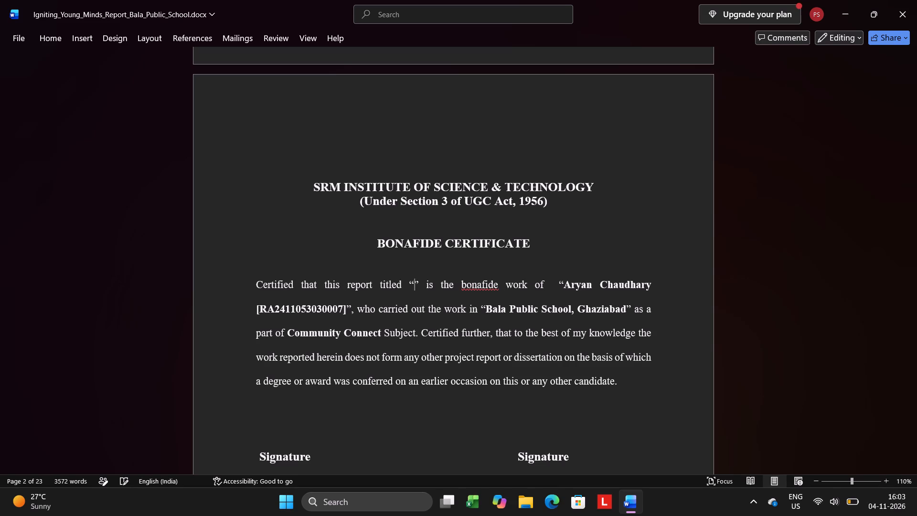
{"action": "key", "text": "ctrl+z"}
Complete the certificate's report title after the initial "I" as "Igniting younger MInds", using the cover page title as reference.
{"action": "type", "text": "gn"}
{"action": "type", "text": "iting"}
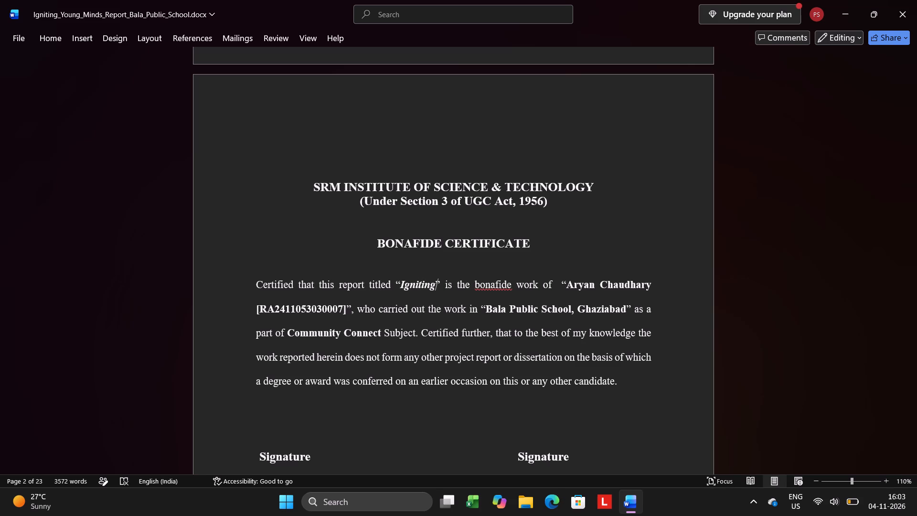
{"action": "key", "text": "space"}
{"action": "type", "text": "younger"}
{"action": "scroll", "coordinate": [467, 223], "scroll_direction": "up", "scroll_amount": 1}
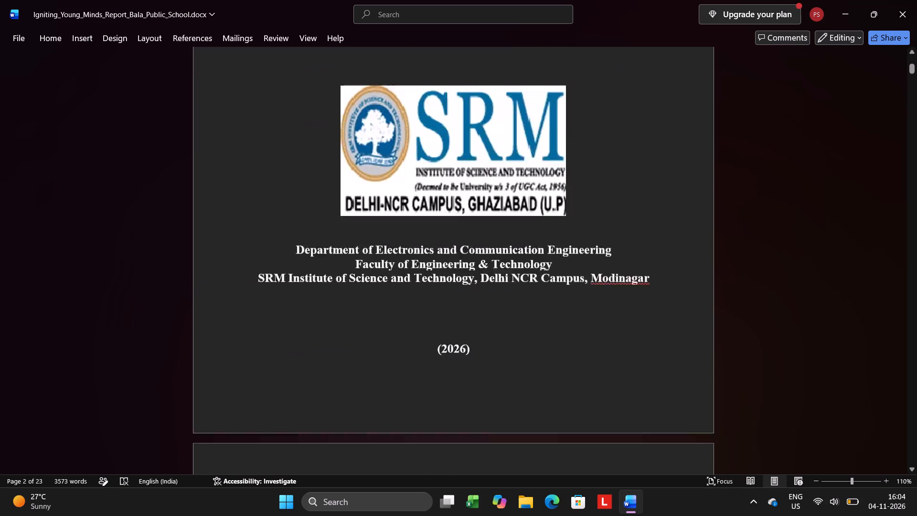
{"action": "scroll", "coordinate": [467, 223], "scroll_direction": "up", "scroll_amount": 2}
{"action": "scroll", "coordinate": [467, 223], "scroll_direction": "right", "scroll_amount": 1}
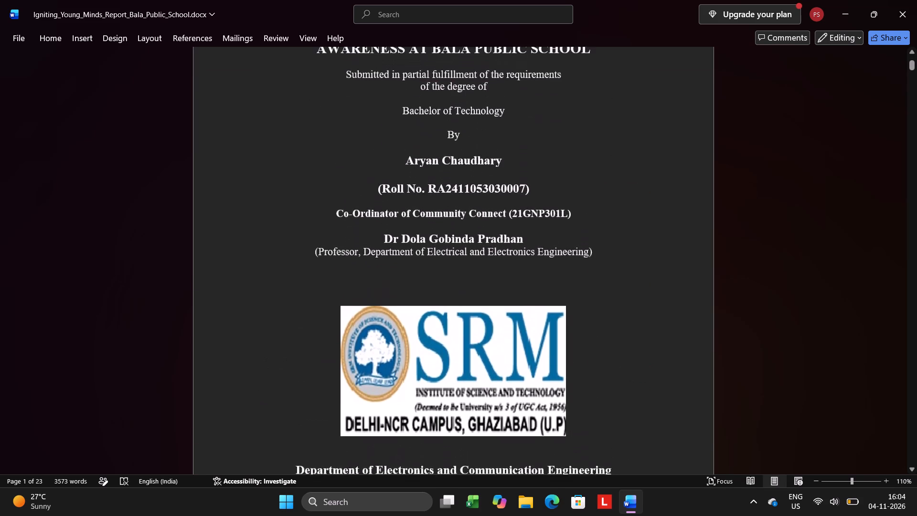
{"action": "scroll", "coordinate": [467, 223], "scroll_direction": "right", "scroll_amount": 1}
{"action": "scroll", "coordinate": [467, 223], "scroll_direction": "down", "scroll_amount": 1}
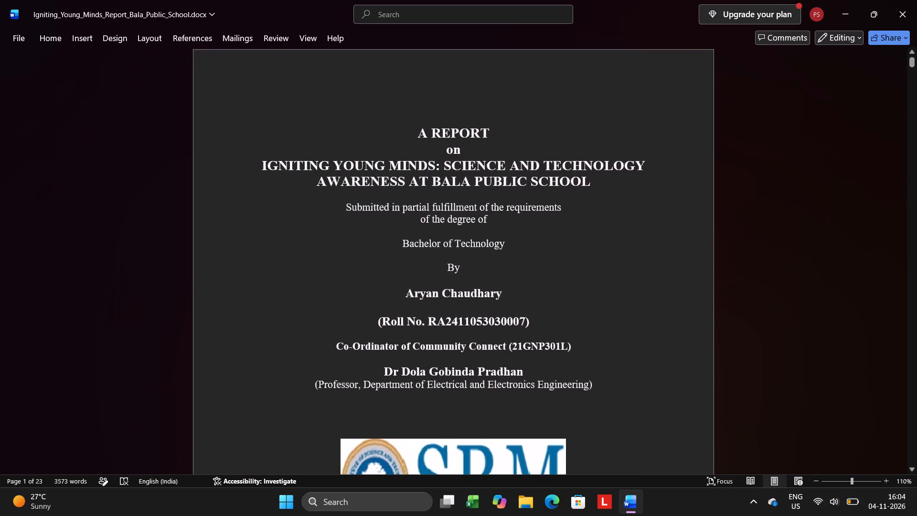
{"action": "scroll", "coordinate": [467, 223], "scroll_direction": "down", "scroll_amount": 2}
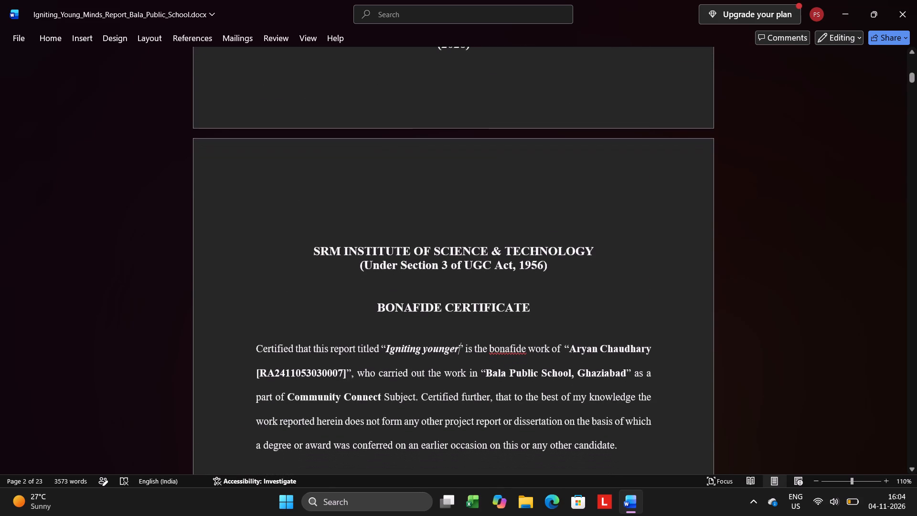
{"action": "key", "text": "space"}
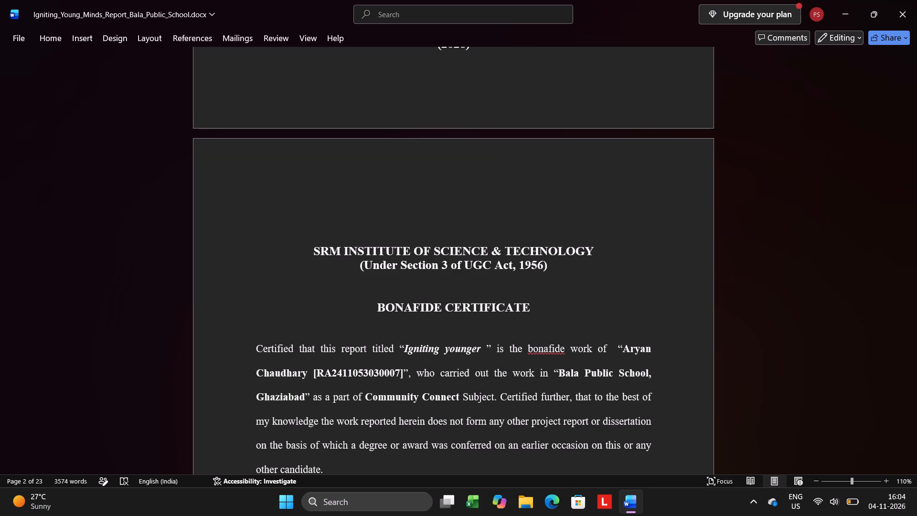
{"action": "type", "text": "MInds"}
Correct the capitalisation of "MInds" to "Minds" in the Bonafide Certificate's report title.
{"action": "scroll", "coordinate": [467, 223], "scroll_direction": "up", "scroll_amount": 2}
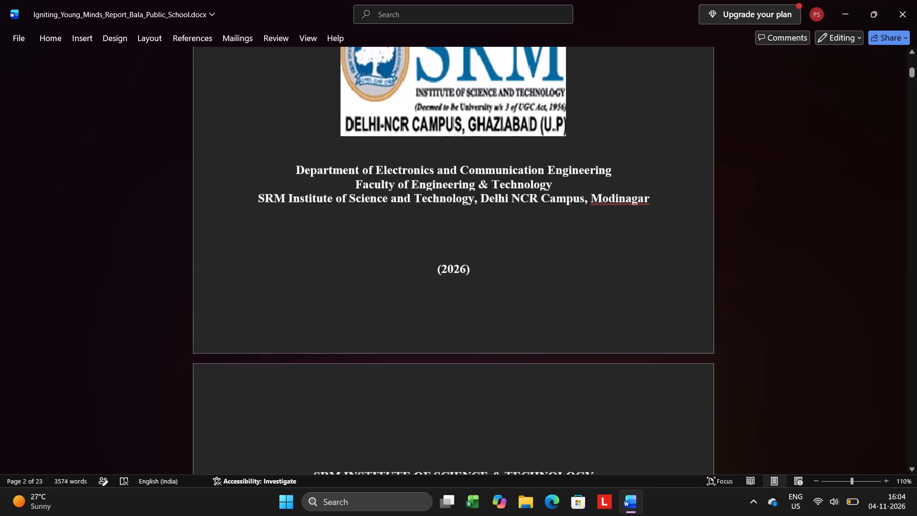
{"action": "scroll", "coordinate": [467, 223], "scroll_direction": "up", "scroll_amount": 2}
{"action": "scroll", "coordinate": [467, 223], "scroll_direction": "down", "scroll_amount": 2}
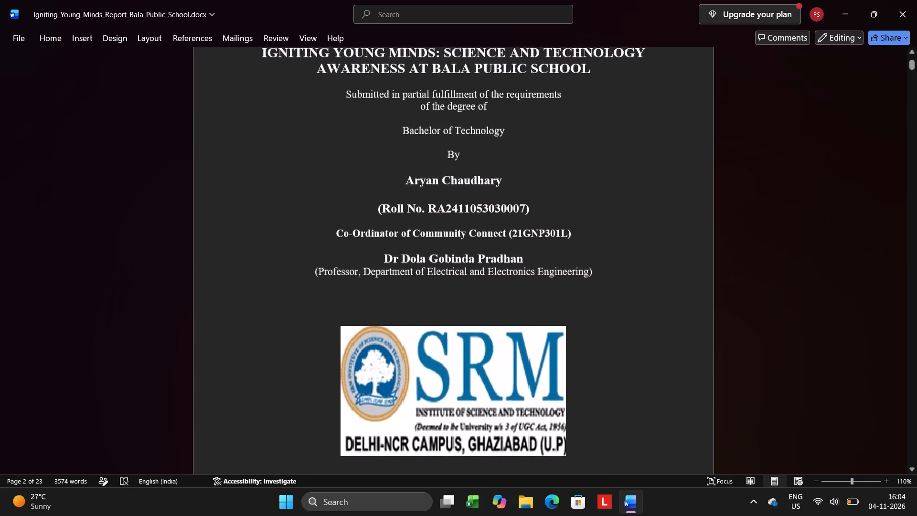
{"action": "scroll", "coordinate": [467, 223], "scroll_direction": "down", "scroll_amount": 1}
{"action": "scroll", "coordinate": [392, 239], "scroll_direction": "down", "scroll_amount": 1}
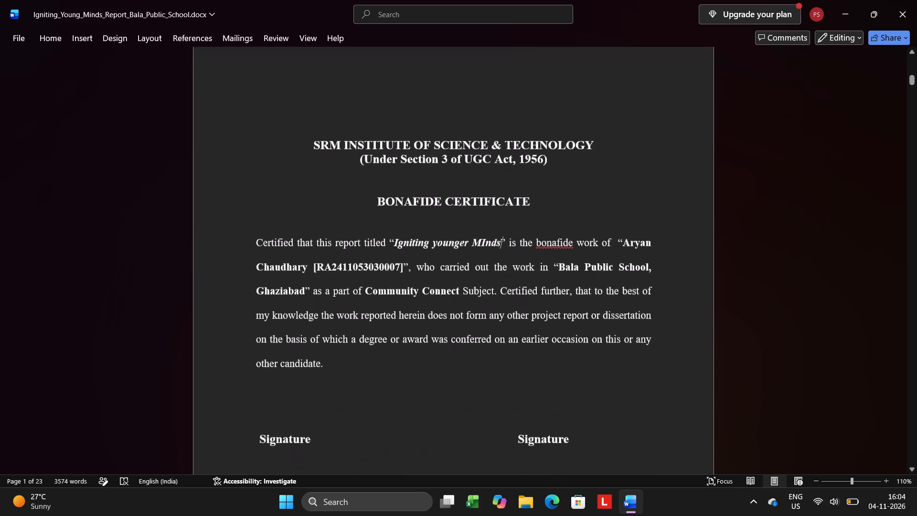
{"action": "scroll", "coordinate": [392, 239], "scroll_direction": "up", "scroll_amount": 1}
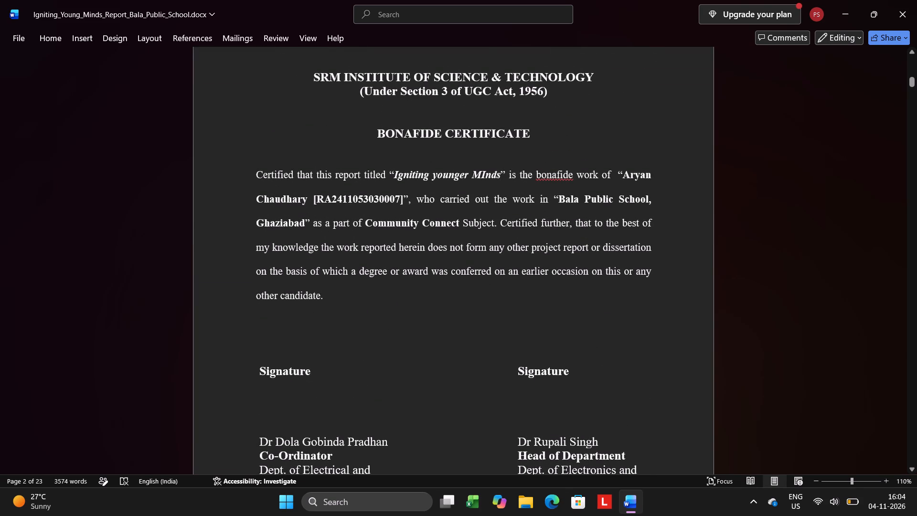
{"action": "left_click", "coordinate": [488, 173]}
{"action": "key", "text": "BackSpace"}
{"action": "key", "text": "s"}
{"action": "key", "text": "BackSpace"}
{"action": "key", "text": "i"}
Extend the certificate's report title after "Minds" with ": science and technology awareness", using the cover page title as reference.
{"action": "scroll", "coordinate": [488, 173], "scroll_direction": "up", "scroll_amount": 5}
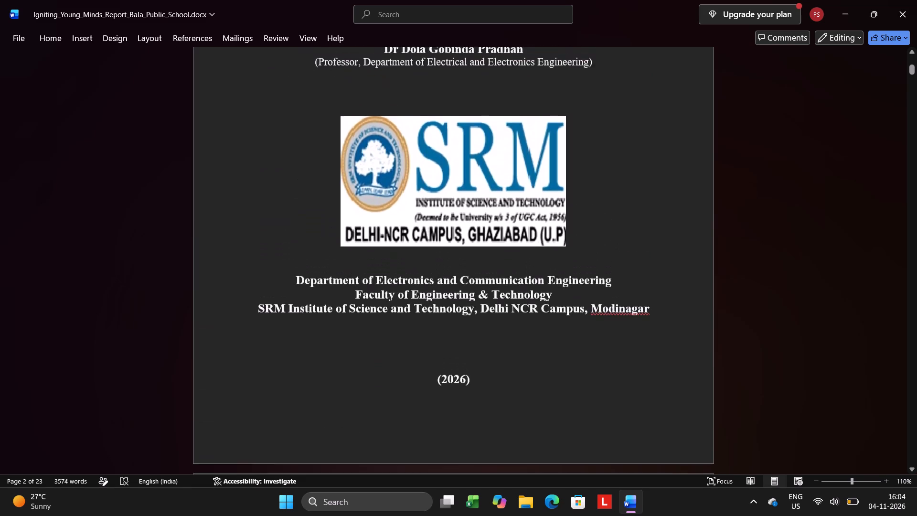
{"action": "scroll", "coordinate": [488, 173], "scroll_direction": "up", "scroll_amount": 1}
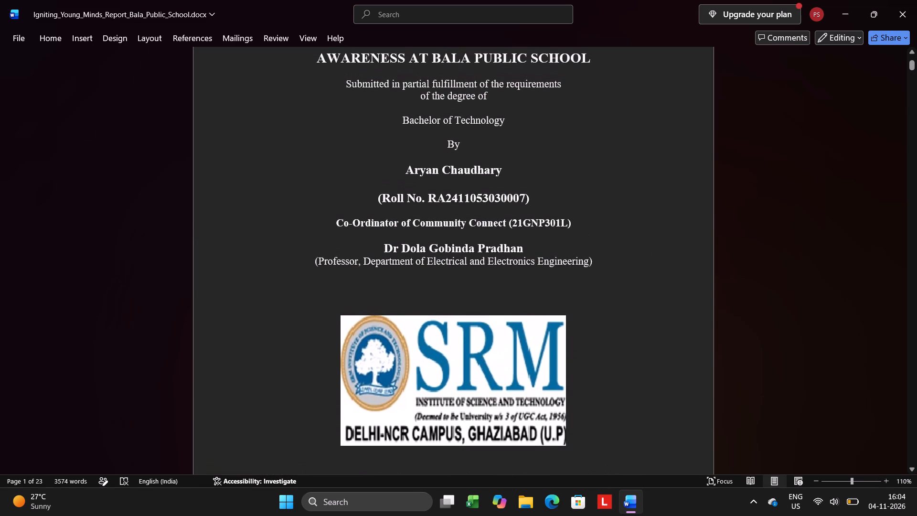
{"action": "scroll", "coordinate": [488, 173], "scroll_direction": "up", "scroll_amount": 2}
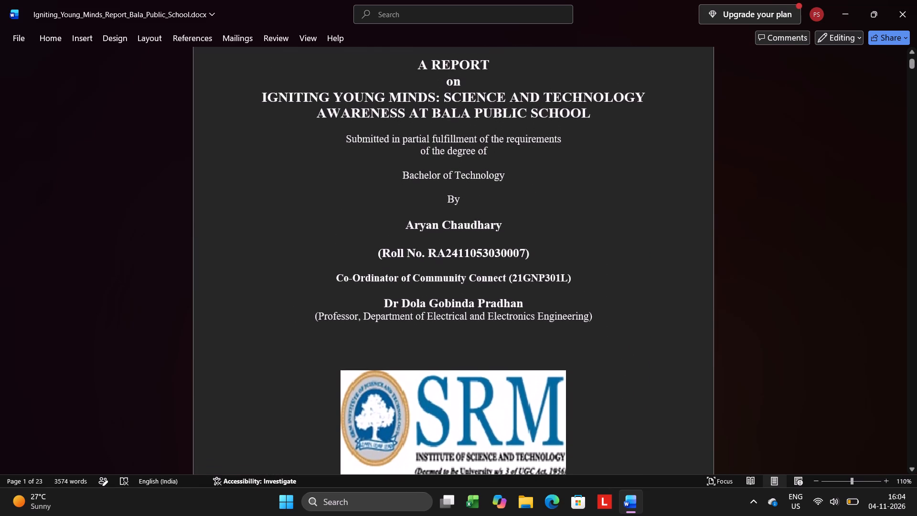
{"action": "scroll", "coordinate": [488, 173], "scroll_direction": "down", "scroll_amount": 6}
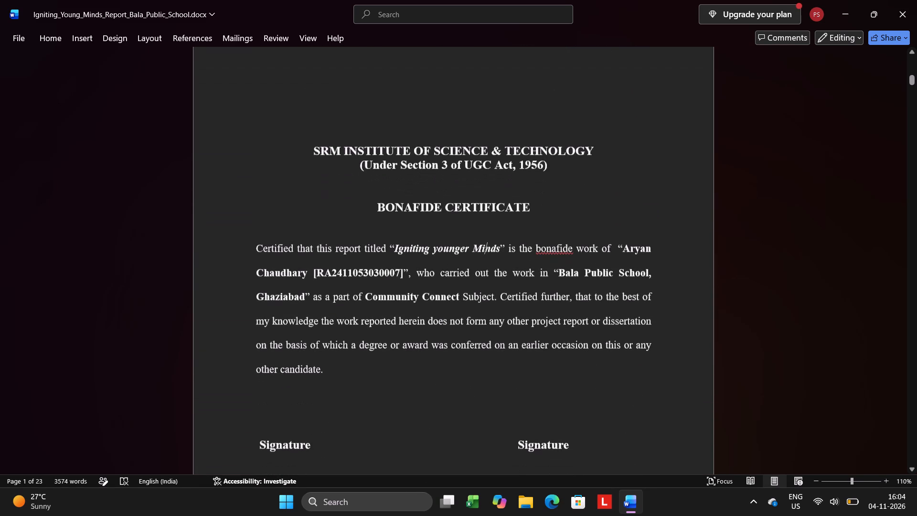
{"action": "left_click", "coordinate": [501, 247]}
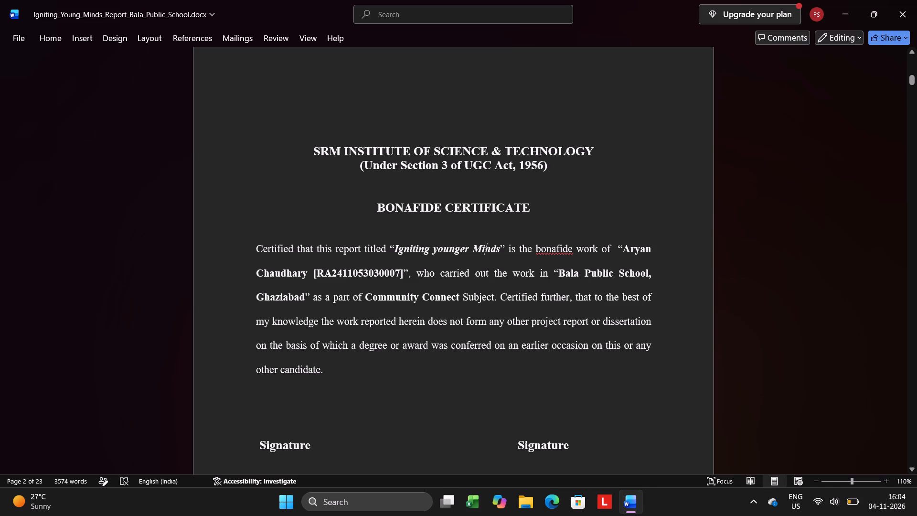
{"action": "key", "text": "shift+colon"}
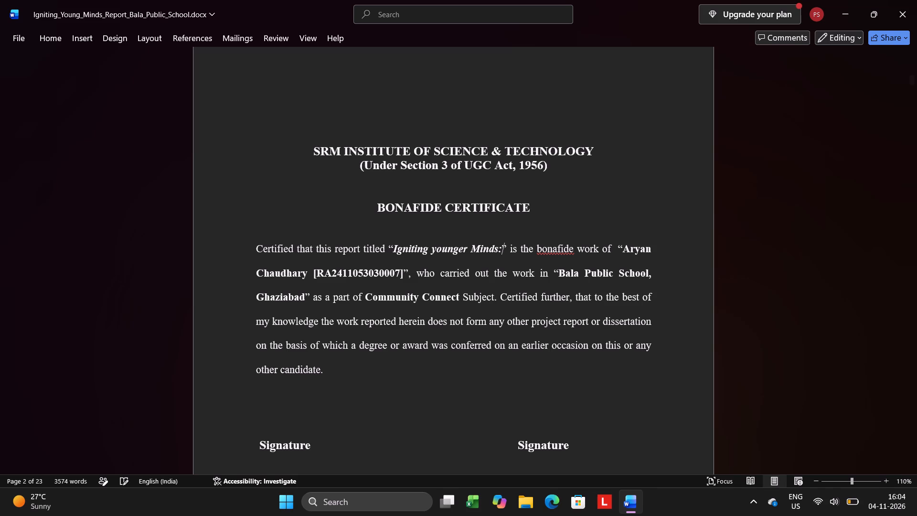
{"action": "key", "text": "space"}
{"action": "type", "text": "science and technology"}
{"action": "key", "text": "space"}
{"action": "type", "text": "awarened"}
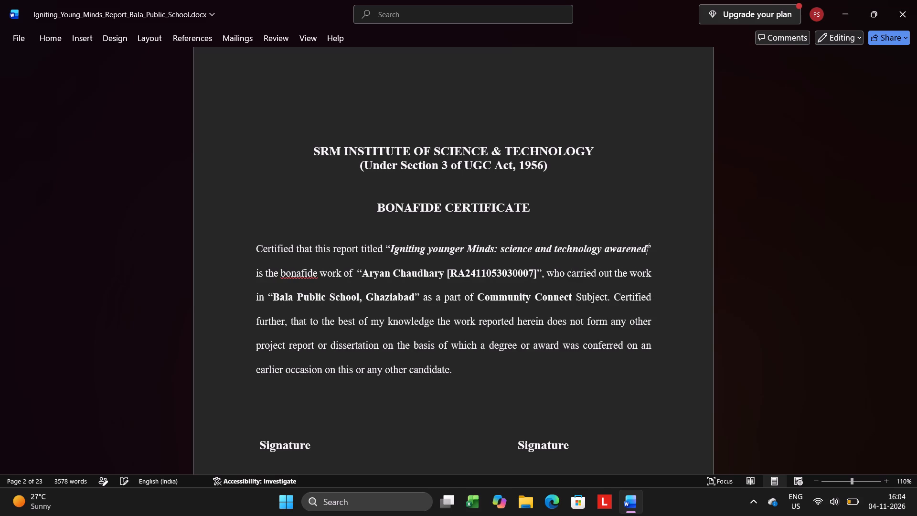
{"action": "key", "text": "s"}
{"action": "key", "text": "BackSpace"}
{"action": "key", "text": "BackSpace"}
{"action": "type", "text": "ss"}
Complete the certificate's report title with "at Bala Public School" after "awareness", checking against the cover page title.
{"action": "scroll", "coordinate": [501, 247], "scroll_direction": "up", "scroll_amount": 3}
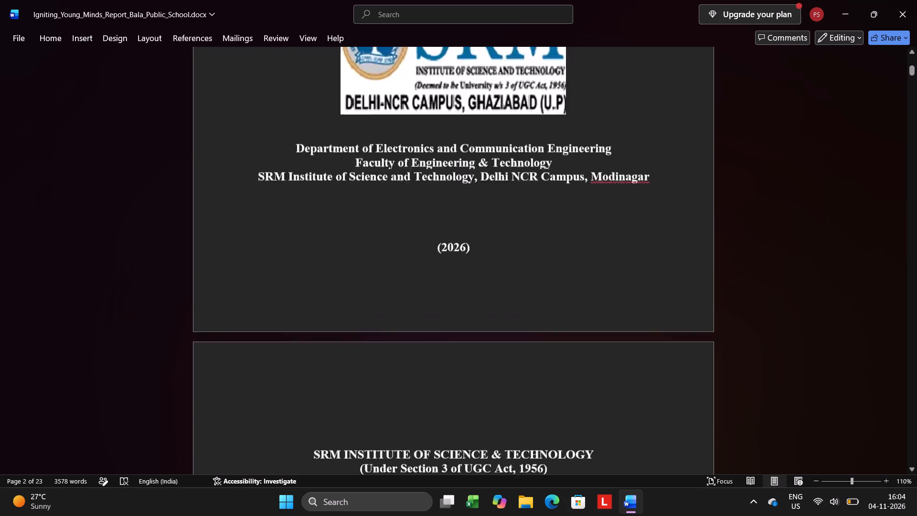
{"action": "scroll", "coordinate": [501, 247], "scroll_direction": "up", "scroll_amount": 3}
{"action": "scroll", "coordinate": [501, 247], "scroll_direction": "down", "scroll_amount": 2}
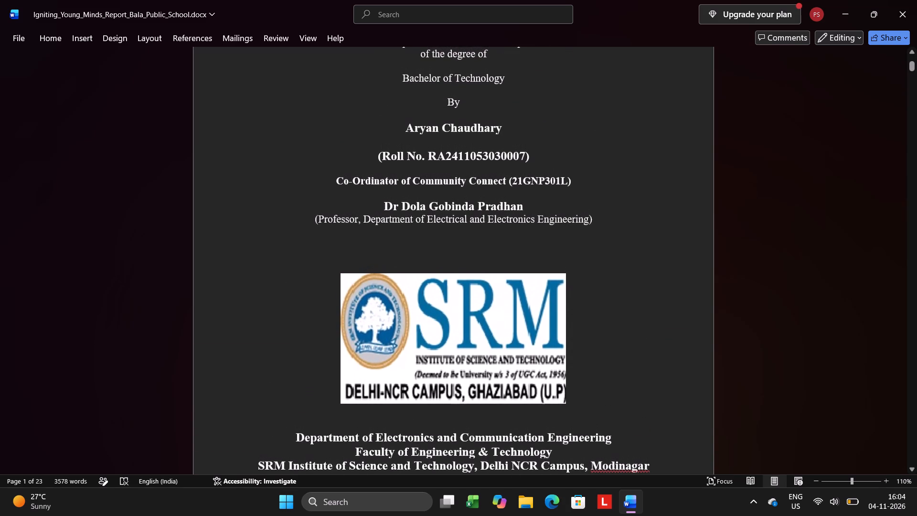
{"action": "scroll", "coordinate": [501, 247], "scroll_direction": "down", "scroll_amount": 1}
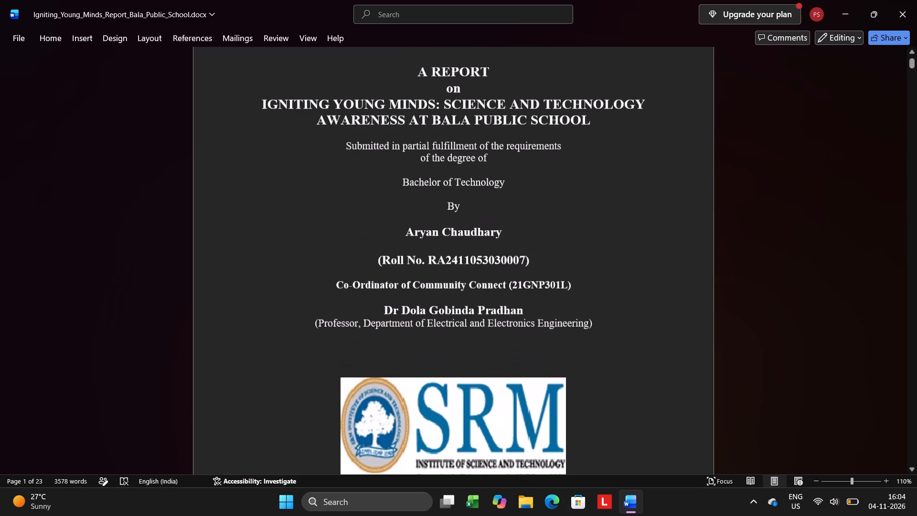
{"action": "scroll", "coordinate": [501, 247], "scroll_direction": "down", "scroll_amount": 1}
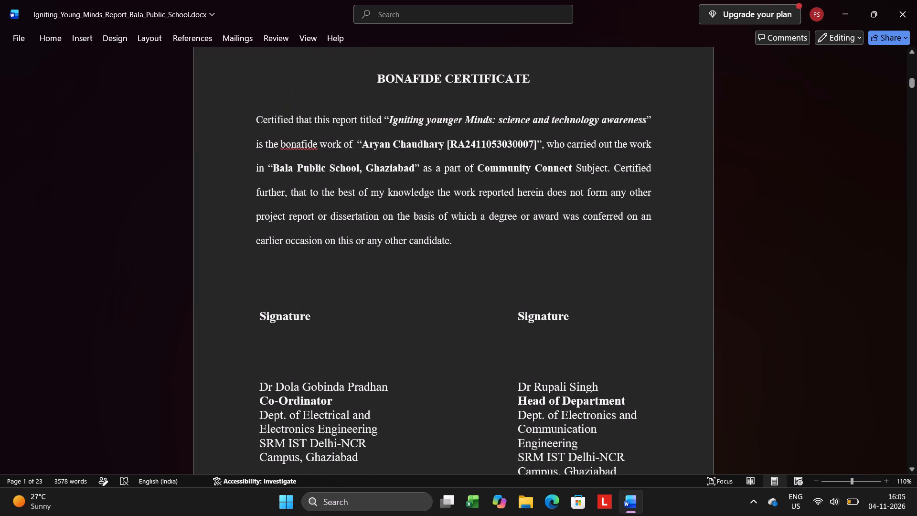
{"action": "key", "text": "space"}
{"action": "key", "text": "a"}
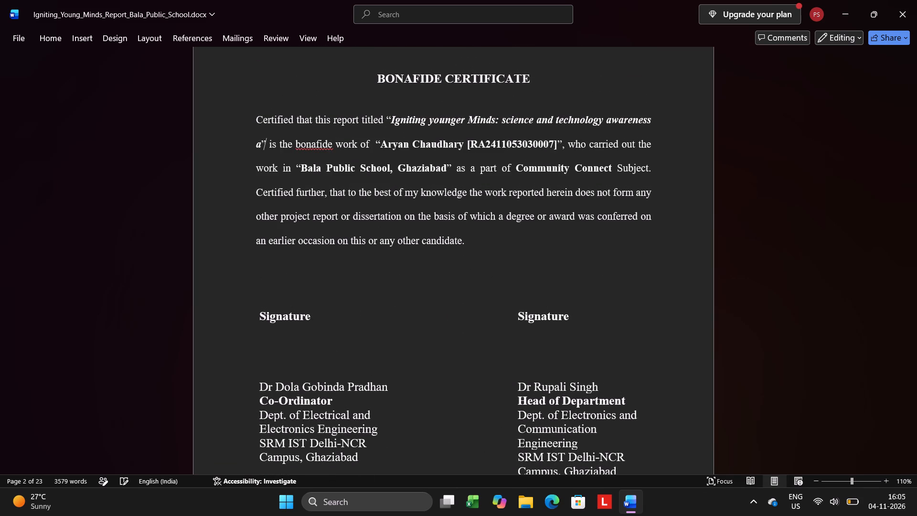
{"action": "type", "text": "t"}
{"action": "key", "text": "space"}
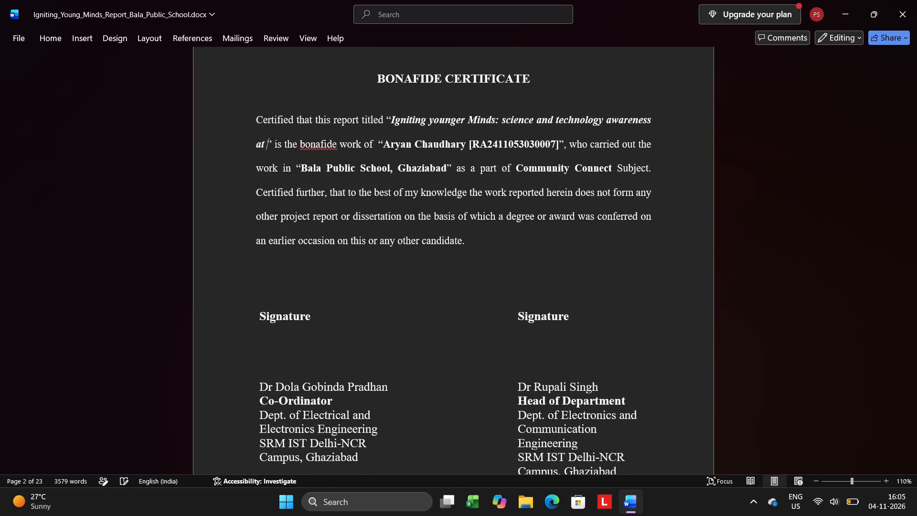
{"action": "key", "text": "shift+b"}
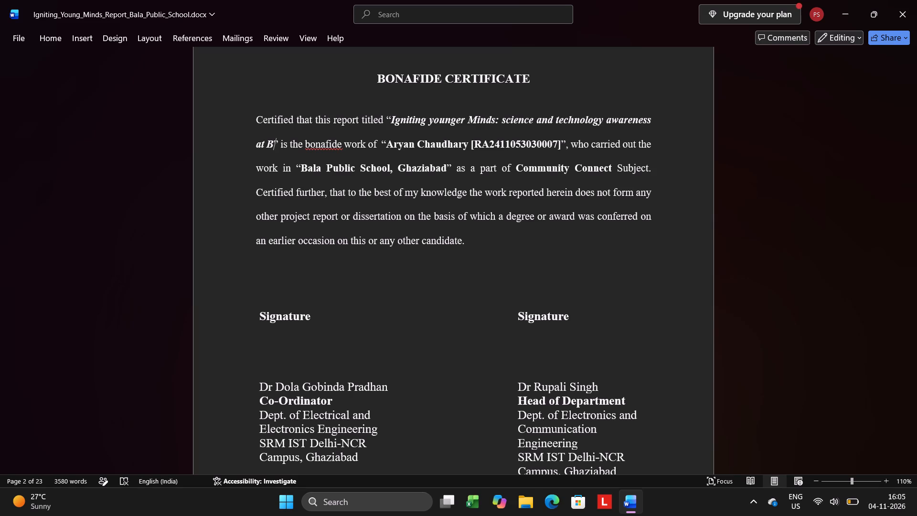
{"action": "type", "text": "ala"}
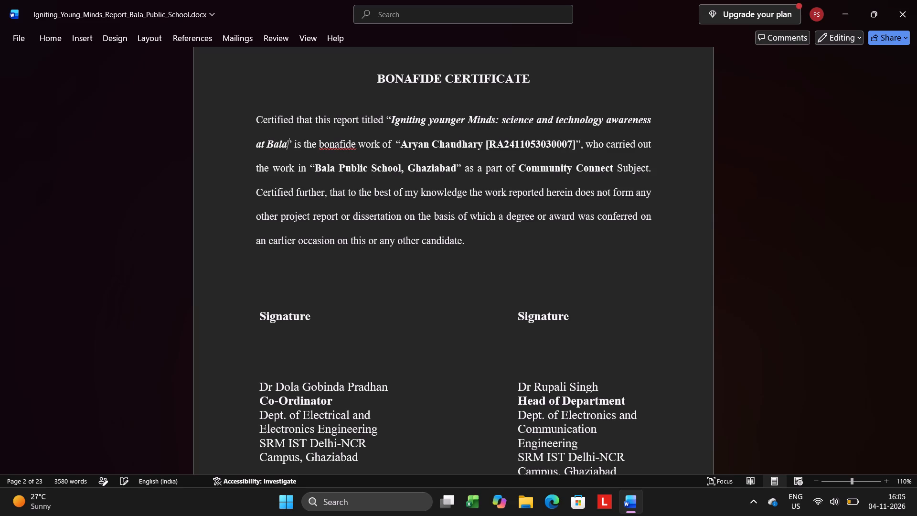
{"action": "key", "text": "space"}
{"action": "type", "text": "Pun"}
{"action": "key", "text": "BackSpace"}
{"action": "type", "text": "blic School"}
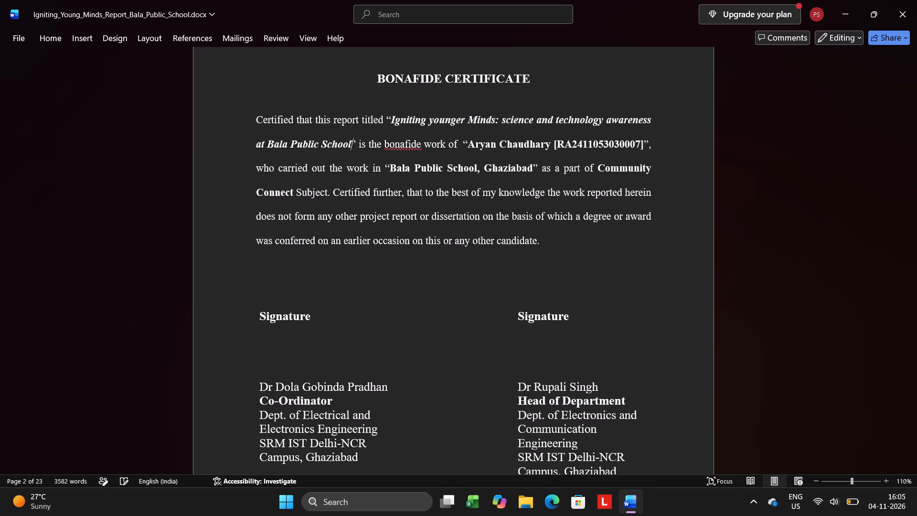
Capitalise the initial letters of "Science", "Technology" and "Awareness" in the certificate's report title.
{"action": "left_click", "coordinate": [508, 117]}
{"action": "key", "text": "BackSpace"}
{"action": "key", "text": "shift+s"}
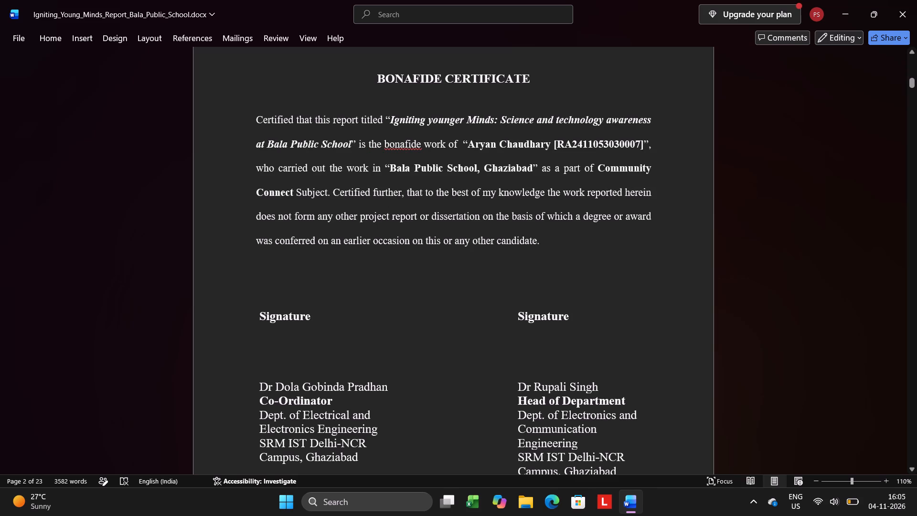
{"action": "left_click", "coordinate": [562, 118]}
{"action": "key", "text": "BackSpace"}
{"action": "key", "text": "shift+t"}
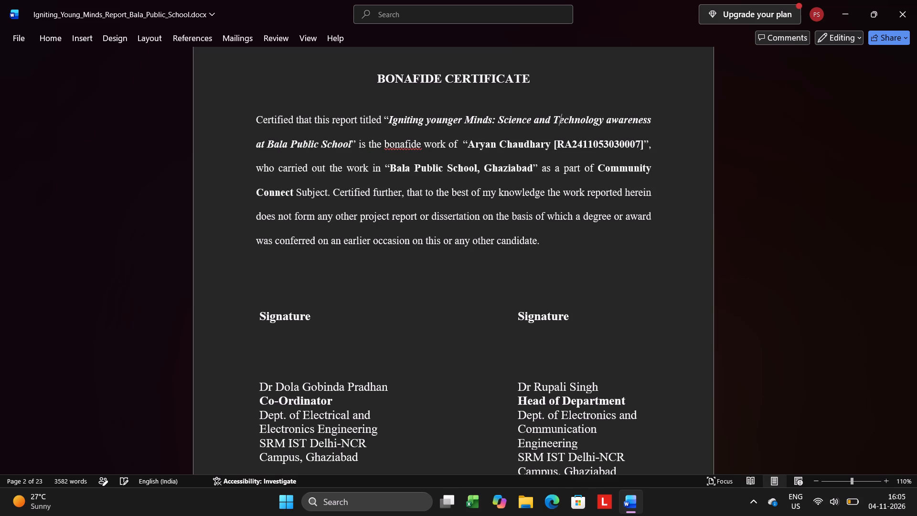
{"action": "left_click", "coordinate": [610, 122]}
{"action": "key", "text": "BackSpace"}
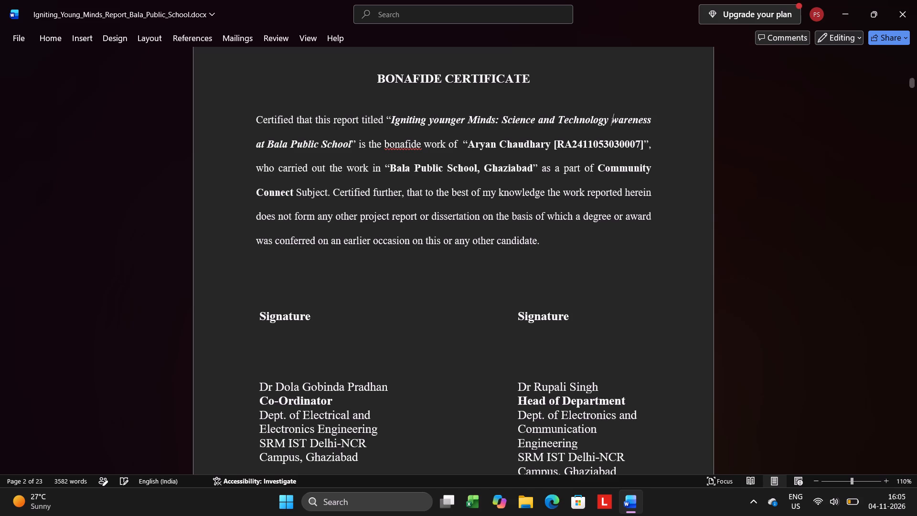
{"action": "key", "text": "shift+a"}
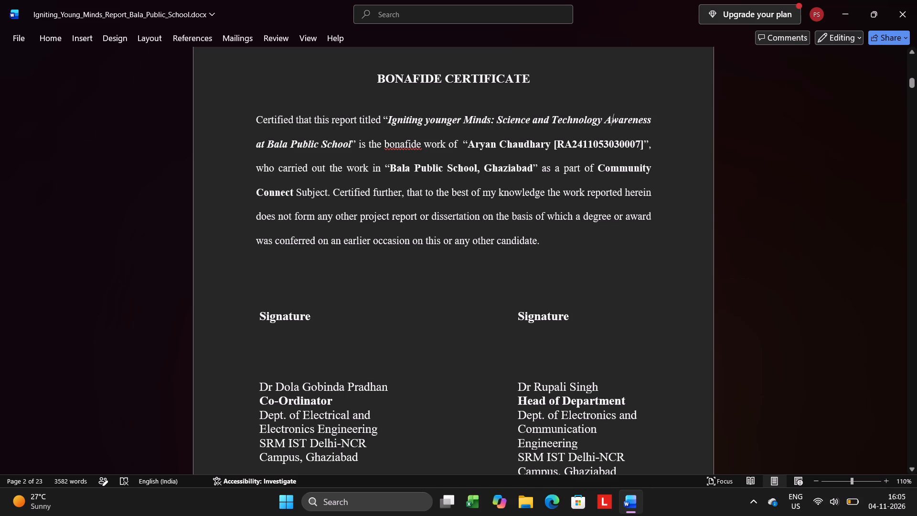
{"action": "left_click", "coordinate": [689, 243]}
Examine the details in the Student Information table on page 3, down to its last row.
{"action": "scroll", "coordinate": [689, 243], "scroll_direction": "down", "scroll_amount": 4}
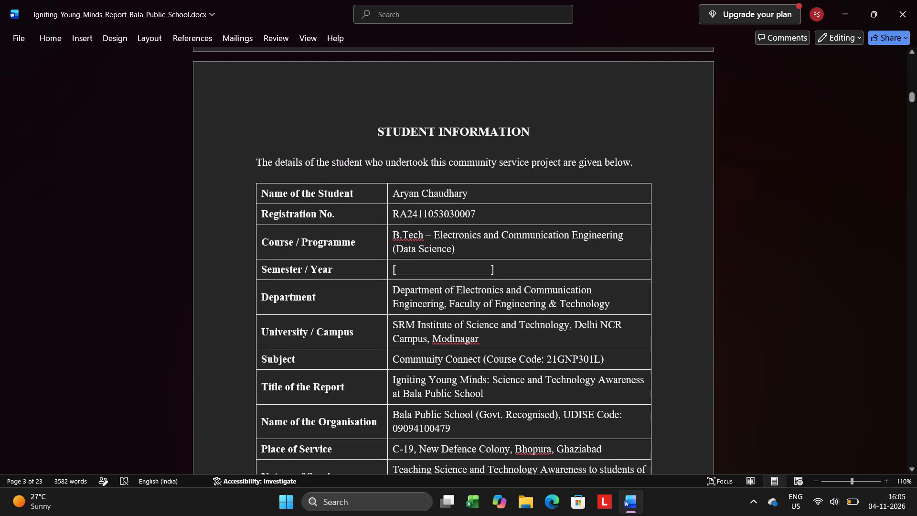
{"action": "scroll", "coordinate": [689, 243], "scroll_direction": "down", "scroll_amount": 2}
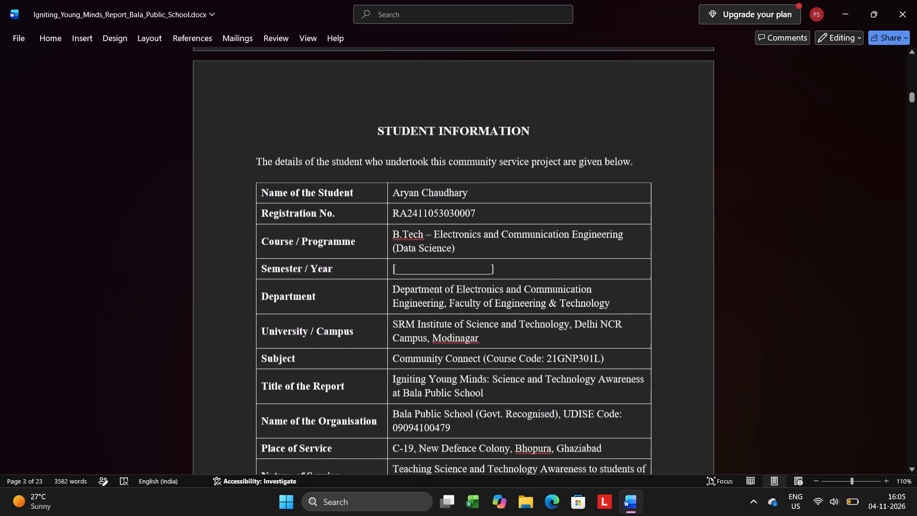
{"action": "scroll", "coordinate": [689, 243], "scroll_direction": "down", "scroll_amount": 4}
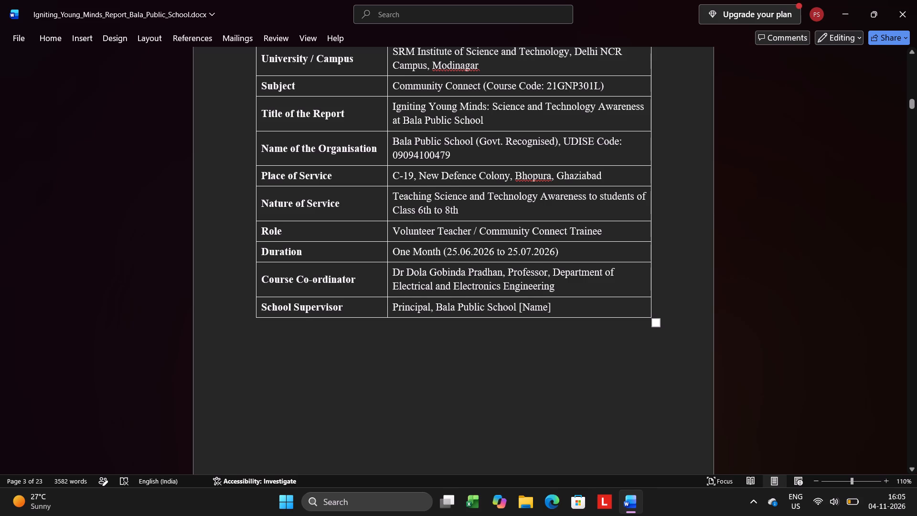
{"action": "scroll", "coordinate": [622, 312], "scroll_direction": "up", "scroll_amount": 1}
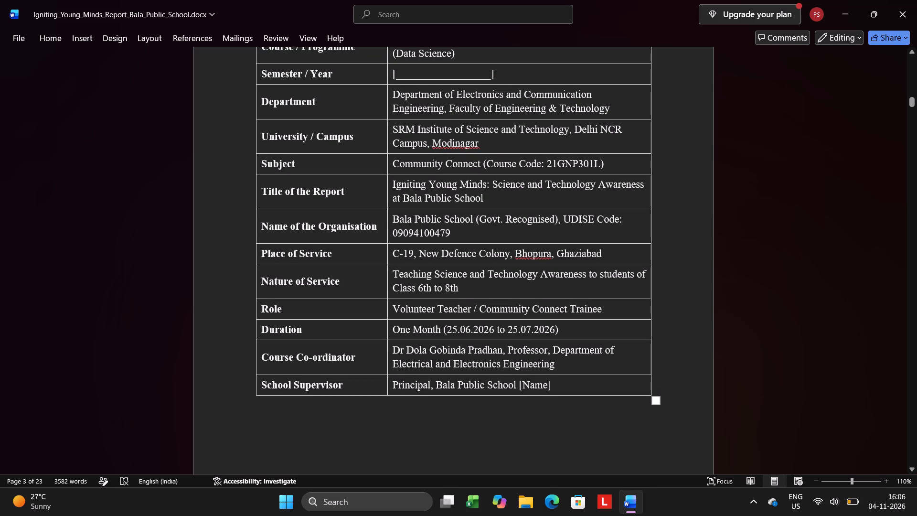
Increase the height of the School Supervisor row by lowering the bottom border of the Student Information table.
{"action": "left_click", "coordinate": [605, 395]}
{"action": "left_click_drag", "start_coordinate": [605, 395], "coordinate": [554, 422]}
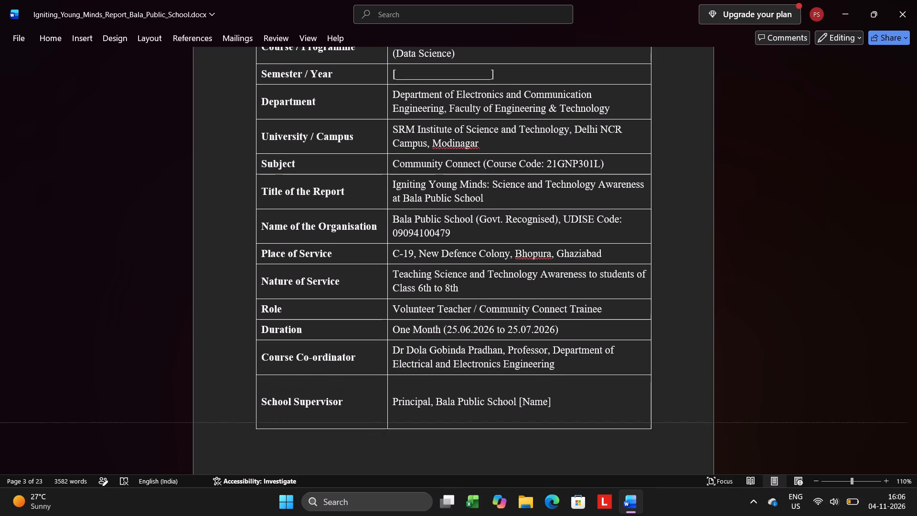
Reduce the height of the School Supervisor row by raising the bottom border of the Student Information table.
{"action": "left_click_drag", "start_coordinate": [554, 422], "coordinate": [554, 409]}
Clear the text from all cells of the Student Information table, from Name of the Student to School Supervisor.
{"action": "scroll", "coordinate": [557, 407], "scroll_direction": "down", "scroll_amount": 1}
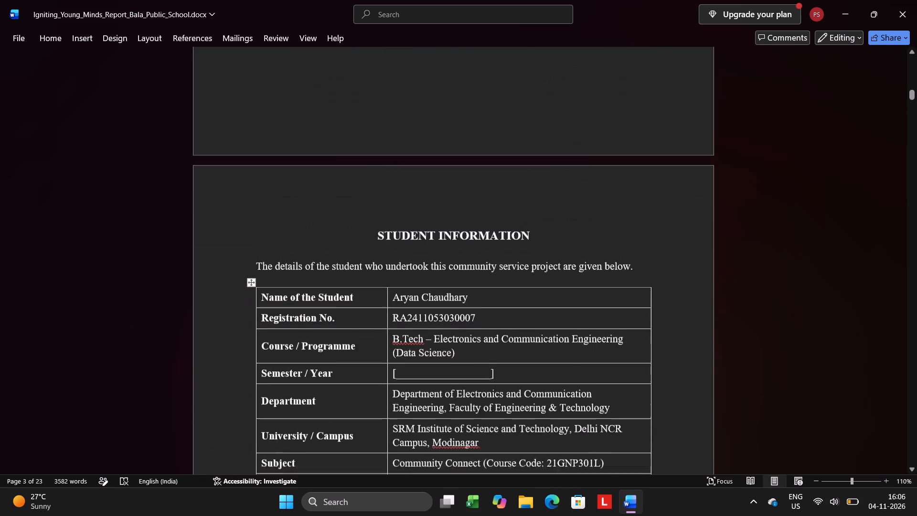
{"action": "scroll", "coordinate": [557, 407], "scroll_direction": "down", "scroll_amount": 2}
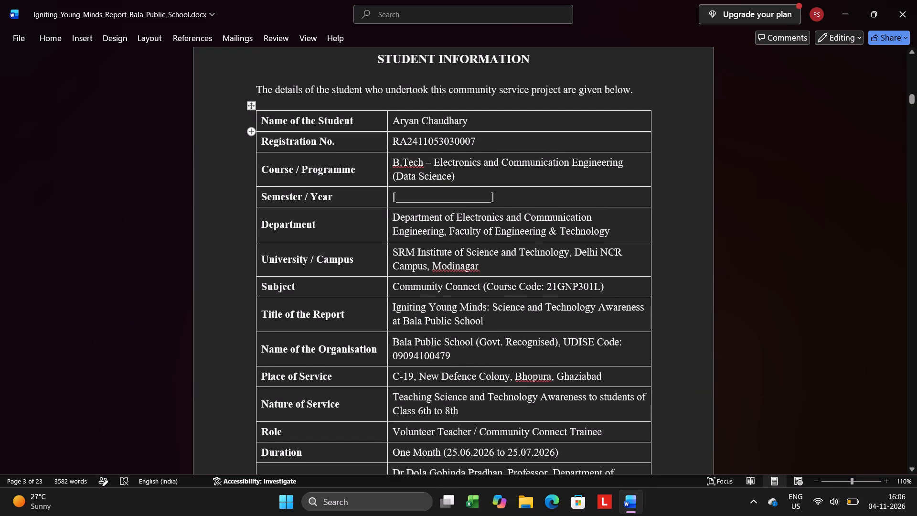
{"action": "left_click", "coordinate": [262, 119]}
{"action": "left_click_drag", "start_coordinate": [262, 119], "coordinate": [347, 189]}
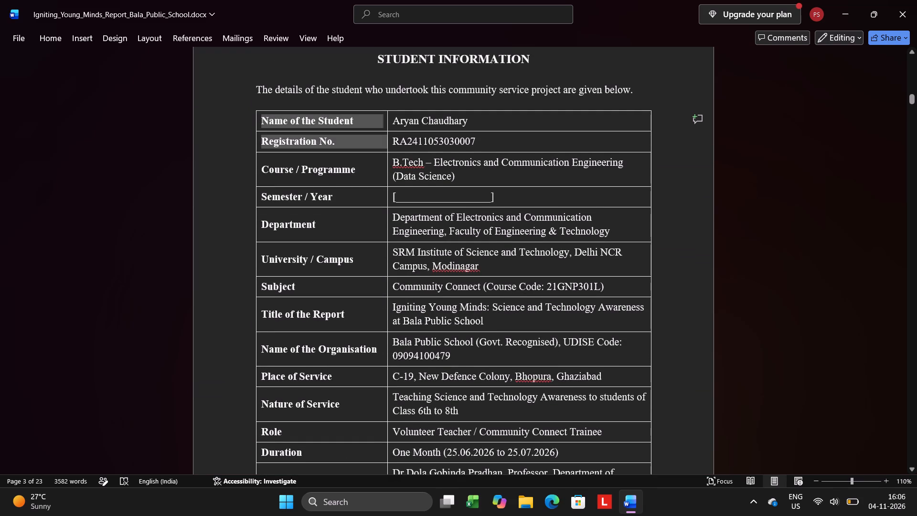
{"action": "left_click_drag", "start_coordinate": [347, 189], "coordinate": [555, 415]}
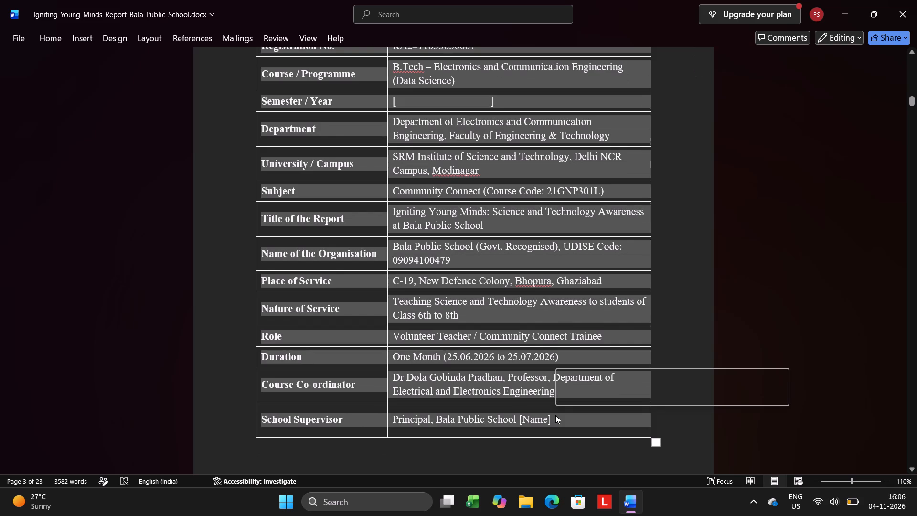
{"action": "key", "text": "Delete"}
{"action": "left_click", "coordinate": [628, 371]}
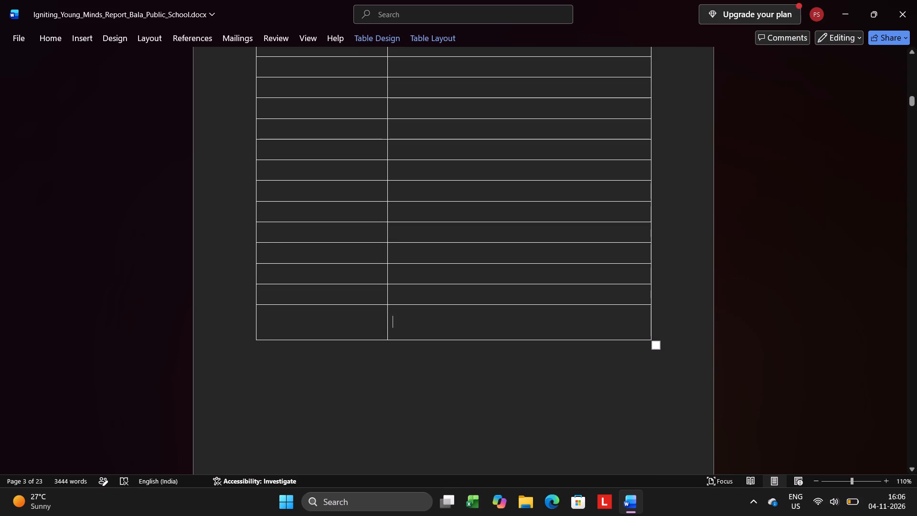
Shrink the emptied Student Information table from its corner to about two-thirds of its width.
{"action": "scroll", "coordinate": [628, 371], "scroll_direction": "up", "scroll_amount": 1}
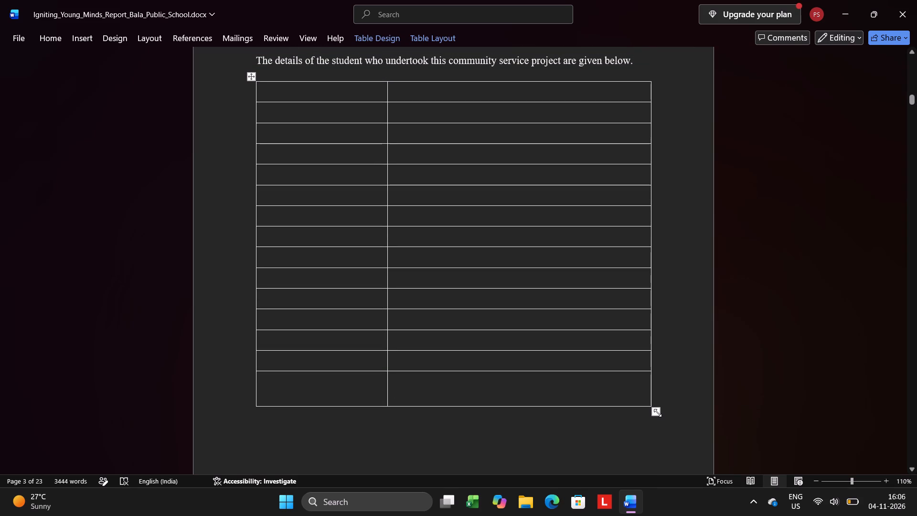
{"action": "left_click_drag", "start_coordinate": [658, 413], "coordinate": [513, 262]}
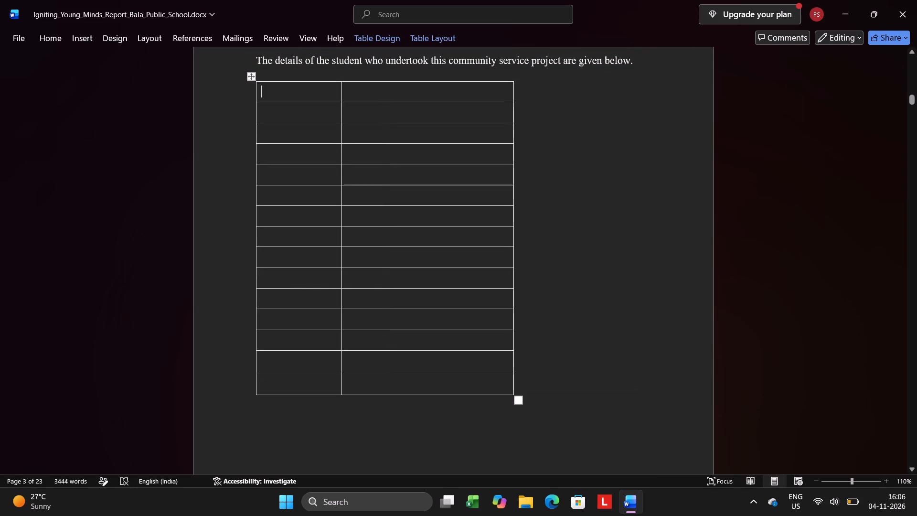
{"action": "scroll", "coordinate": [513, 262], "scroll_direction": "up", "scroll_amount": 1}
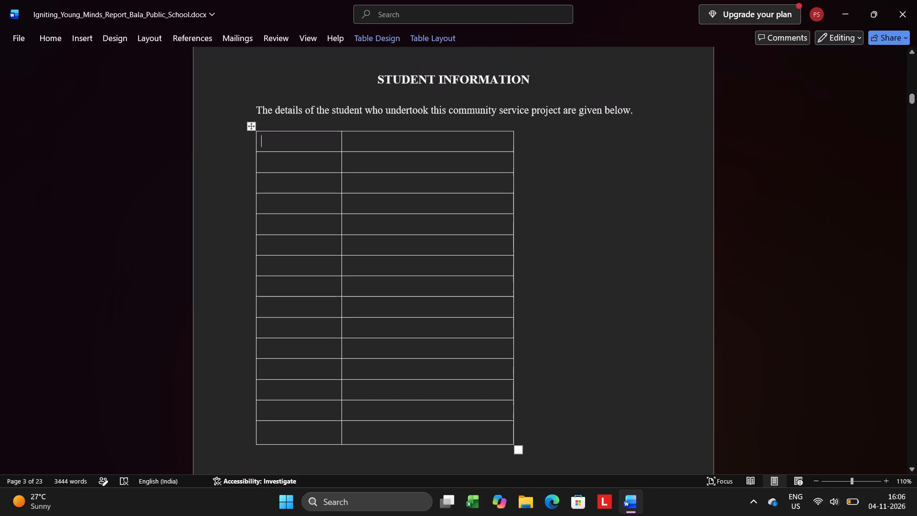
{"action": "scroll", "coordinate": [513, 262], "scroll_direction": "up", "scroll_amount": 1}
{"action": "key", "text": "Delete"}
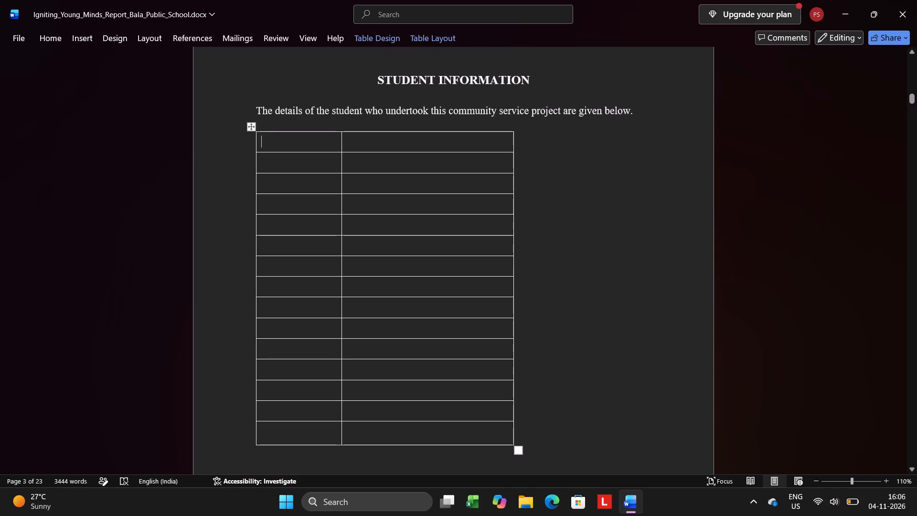
Delete the entire empty table from the Student Information page.
{"action": "left_click", "coordinate": [517, 453]}
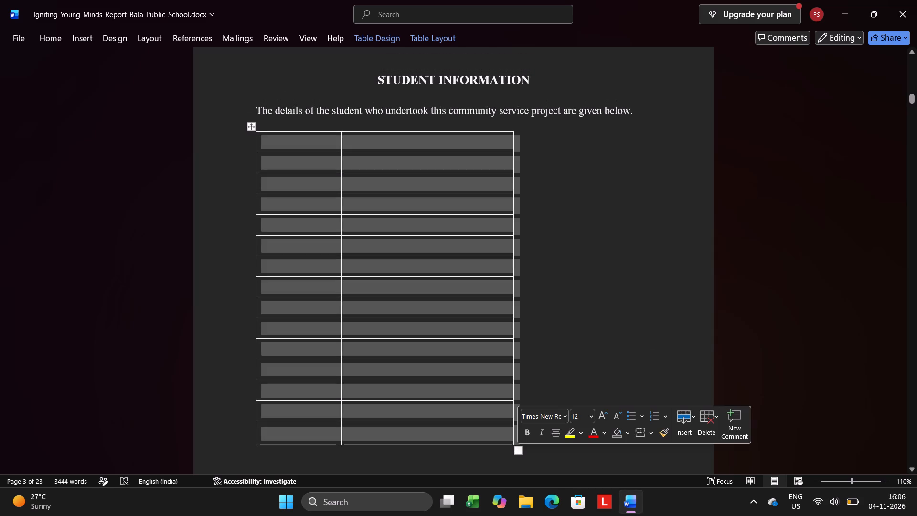
{"action": "left_click", "coordinate": [698, 427]}
{"action": "left_click", "coordinate": [733, 394]}
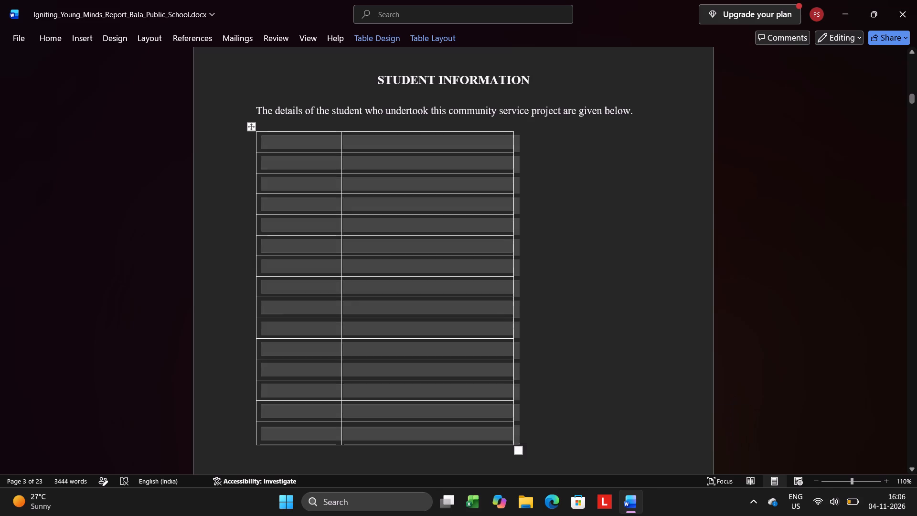
Delete the introductory sentence beneath the STUDENT INFORMATION heading.
{"action": "left_click", "coordinate": [649, 118]}
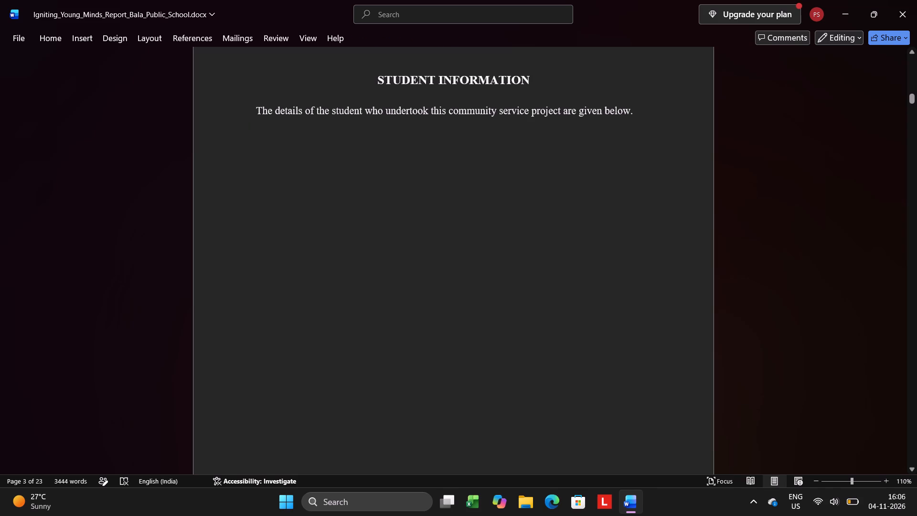
{"action": "key", "text": "BackSpace"}
{"action": "key", "text": "BackSpace"}
{"action": "key", "text": "BackSpace"}
{"action": "key", "text": "BackSpace"}
{"action": "key", "text": "BackSpace"}
{"action": "key", "text": "BackSpace"}
{"action": "key", "text": "BackSpace"}
{"action": "key", "text": "BackSpace"}
{"action": "key", "text": "BackSpace"}
{"action": "key", "text": "BackSpace"}
{"action": "key", "text": "BackSpace"}
{"action": "key", "text": "BackSpace"}
{"action": "key", "text": "BackSpace"}
{"action": "key", "text": "BackSpace"}
{"action": "key", "text": "BackSpace"}
{"action": "key", "text": "BackSpace"}
{"action": "key", "text": "BackSpace"}
{"action": "key", "text": "BackSpace"}
{"action": "key", "text": "BackSpace"}
{"action": "key", "text": "BackSpace"}
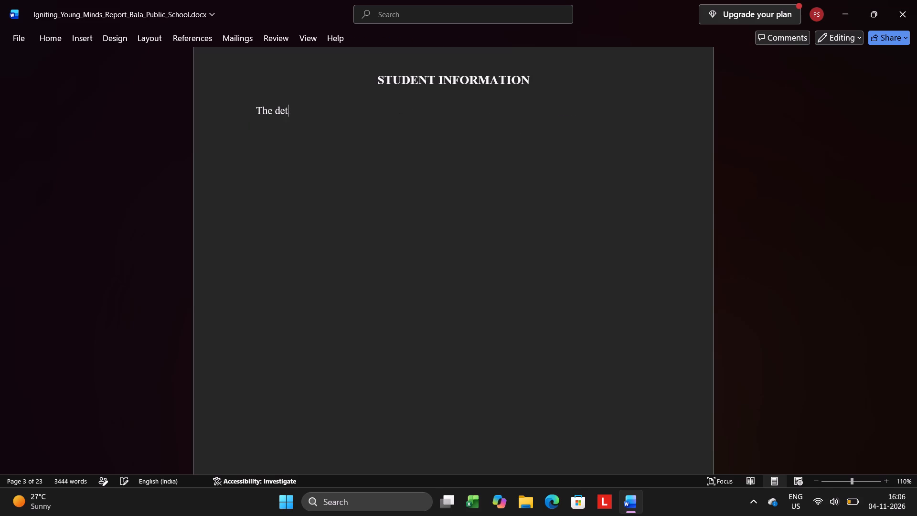
{"action": "key", "text": "BackSpace"}
{"action": "key", "text": "BackSpace"}
{"action": "key", "text": "BackSpace"}
{"action": "key", "text": "BackSpace"}
{"action": "key", "text": "BackSpace"}
{"action": "key", "text": "BackSpace"}
{"action": "key", "text": "BackSpace"}
{"action": "key", "text": "BackSpace"}
Delete the STUDENT INFORMATION heading and the page break separating it from the CERTIFICATE heading.
{"action": "key", "text": "BackSpace"}
{"action": "key", "text": "BackSpace"}
{"action": "key", "text": "BackSpace"}
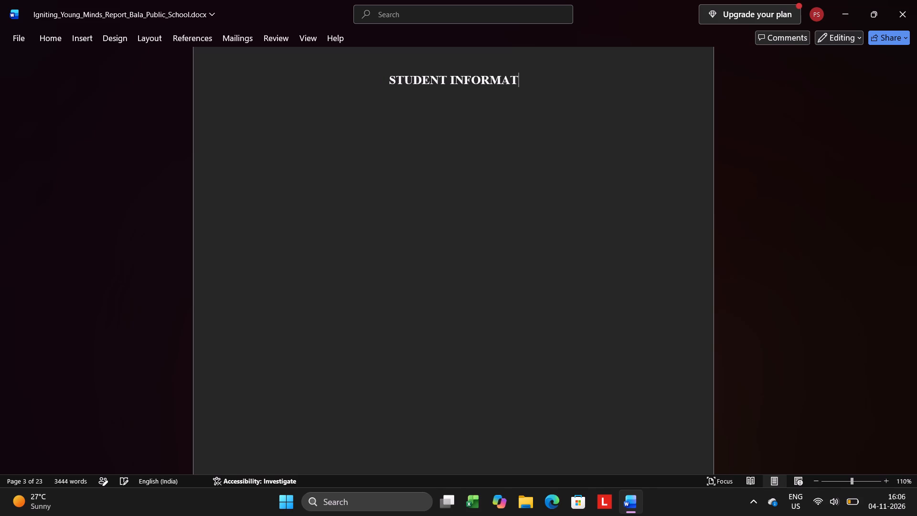
{"action": "key", "text": "BackSpace"}
{"action": "key", "text": "BackSpace"}
{"action": "key", "text": "BackSpace"}
{"action": "key", "text": "BackSpace"}
{"action": "key", "text": "BackSpace"}
{"action": "key", "text": "BackSpace"}
{"action": "key", "text": "BackSpace"}
{"action": "key", "text": "BackSpace"}
{"action": "key", "text": "BackSpace"}
{"action": "key", "text": "BackSpace"}
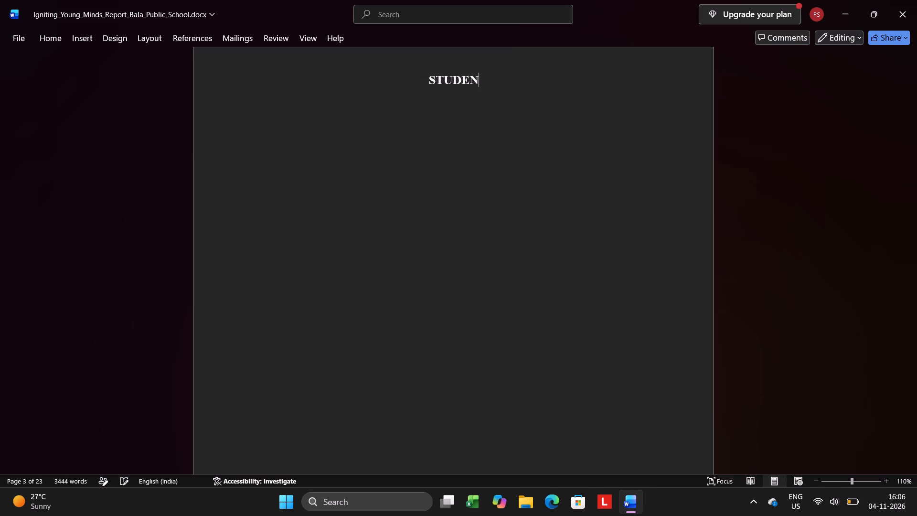
{"action": "key", "text": "BackSpace"}
{"action": "key", "text": "BackSpace"}
{"action": "key", "text": "BackSpace"}
{"action": "key", "text": "Delete"}
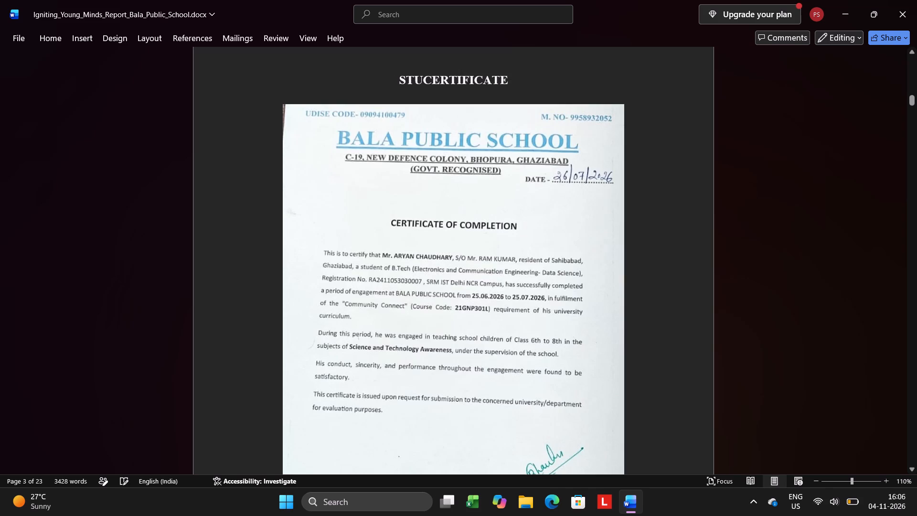
{"action": "key", "text": "BackSpace"}
{"action": "key", "text": "BackSpace"}
{"action": "key", "text": "BackSpace"}
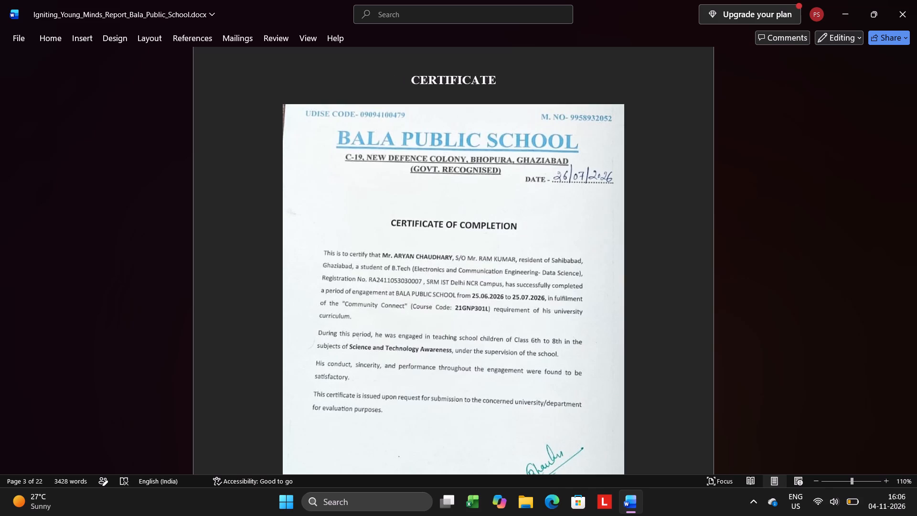
Replace the first topic in the Index table, "Student Information", with "Bonafide".
{"action": "scroll", "coordinate": [649, 118], "scroll_direction": "down", "scroll_amount": 5}
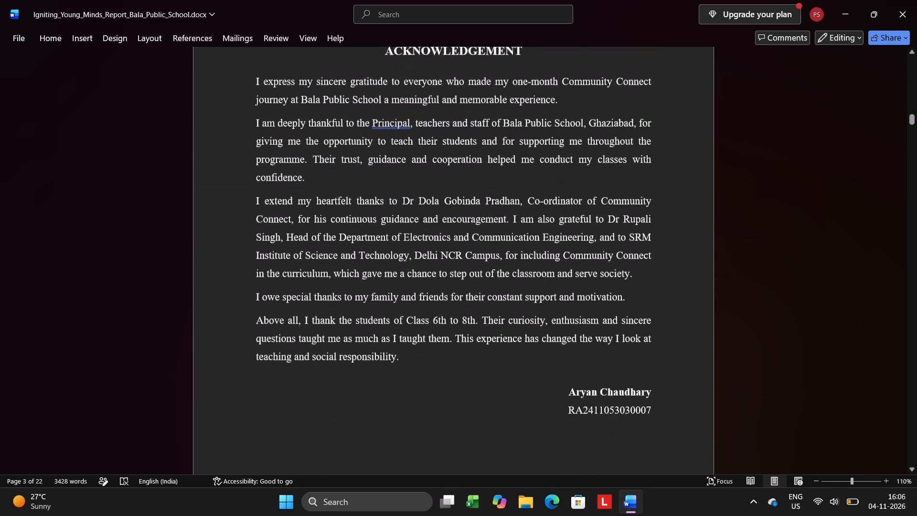
{"action": "scroll", "coordinate": [649, 118], "scroll_direction": "down", "scroll_amount": 3}
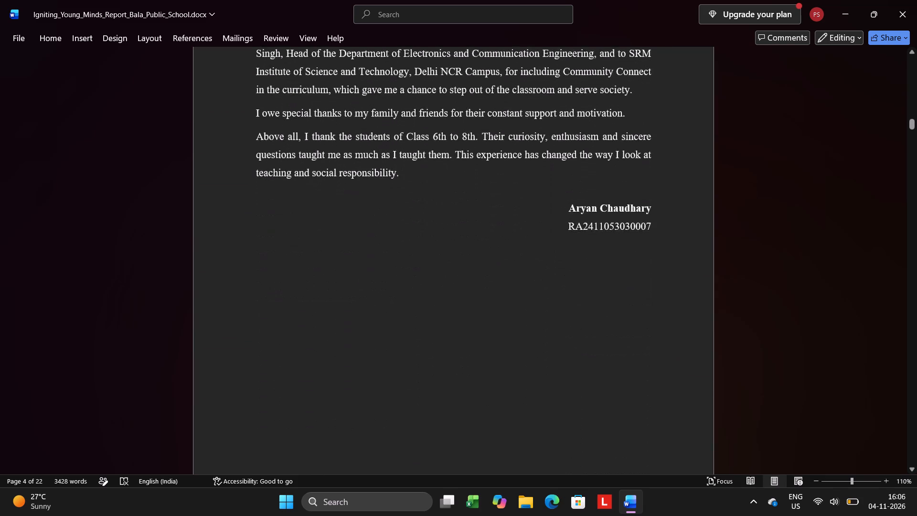
{"action": "scroll", "coordinate": [649, 118], "scroll_direction": "down", "scroll_amount": 6}
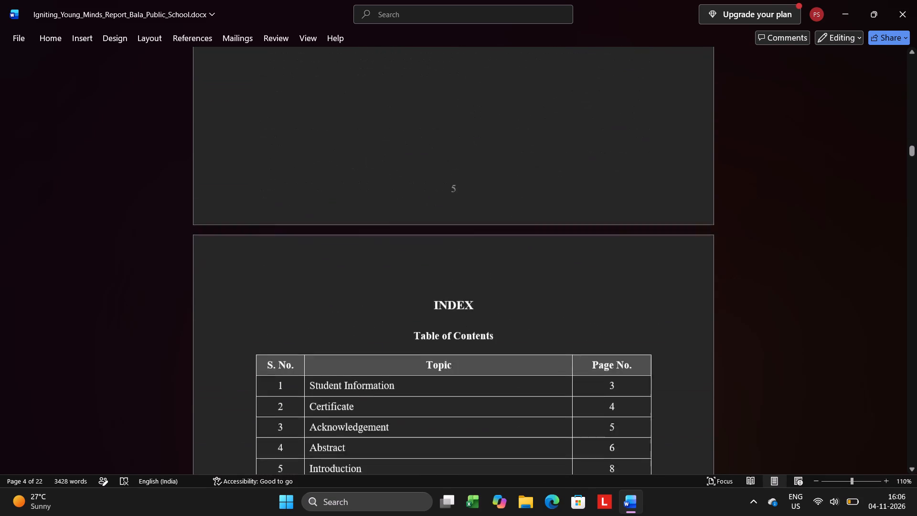
{"action": "scroll", "coordinate": [649, 118], "scroll_direction": "down", "scroll_amount": 2}
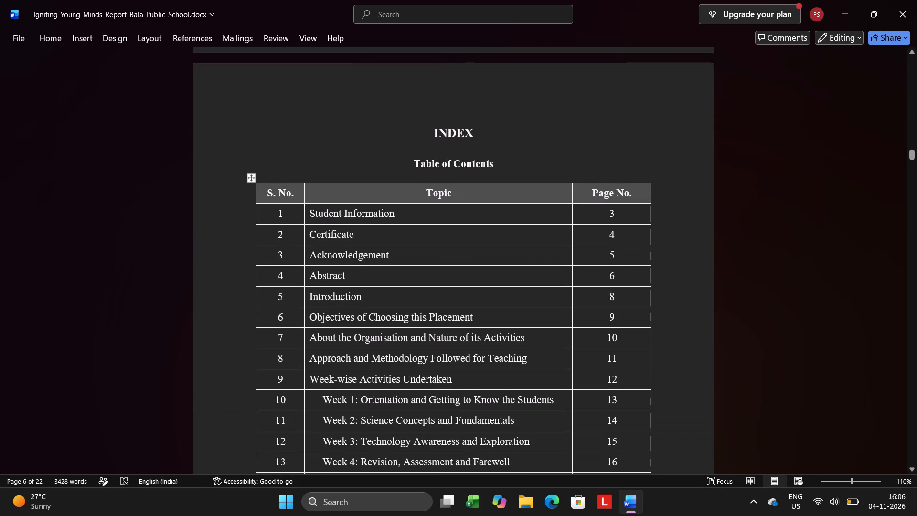
{"action": "left_click", "coordinate": [408, 212]}
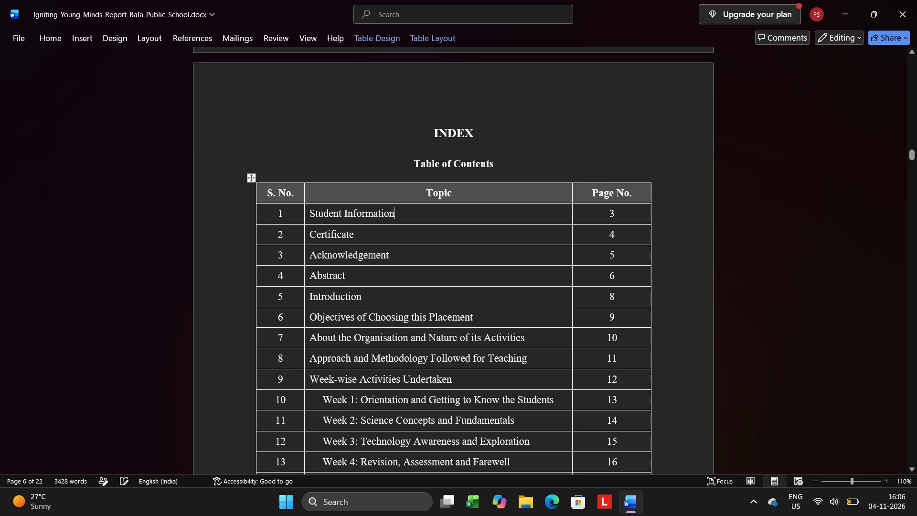
{"action": "key", "text": "BackSpace"}
{"action": "key", "text": "BackSpace"}
{"action": "key", "text": "BackSpace"}
{"action": "key", "text": "BackSpace"}
{"action": "key", "text": "BackSpace"}
{"action": "key", "text": "BackSpace"}
{"action": "key", "text": "BackSpace"}
{"action": "key", "text": "BackSpace"}
{"action": "key", "text": "BackSpace"}
{"action": "key", "text": "BackSpace"}
{"action": "key", "text": "BackSpace"}
{"action": "key", "text": "BackSpace"}
{"action": "key", "text": "BackSpace"}
{"action": "key", "text": "BackSpace"}
{"action": "key", "text": "BackSpace"}
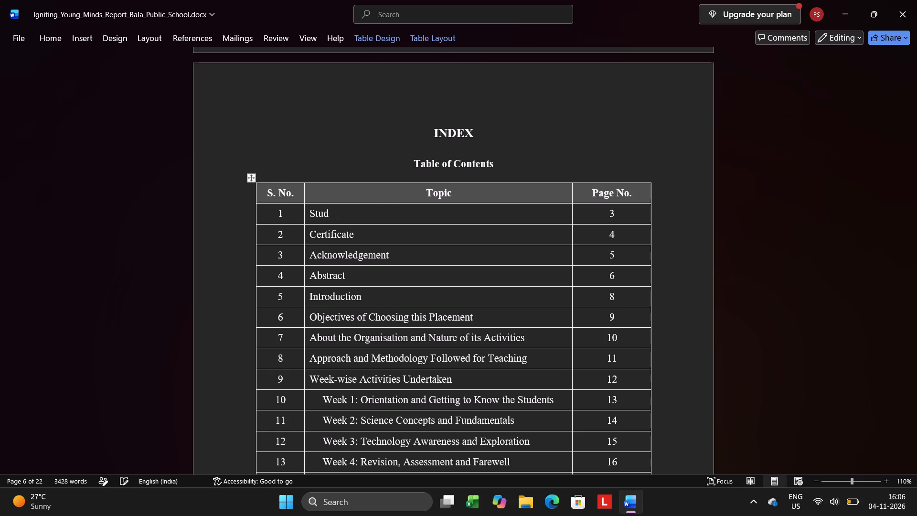
{"action": "key", "text": "BackSpace"}
{"action": "key", "text": "BackSpace"}
{"action": "key", "text": "BackSpace"}
{"action": "key", "text": "BackSpace"}
{"action": "key", "text": "b"}
{"action": "key", "text": "BackSpace"}
{"action": "type", "text": "Bom"}
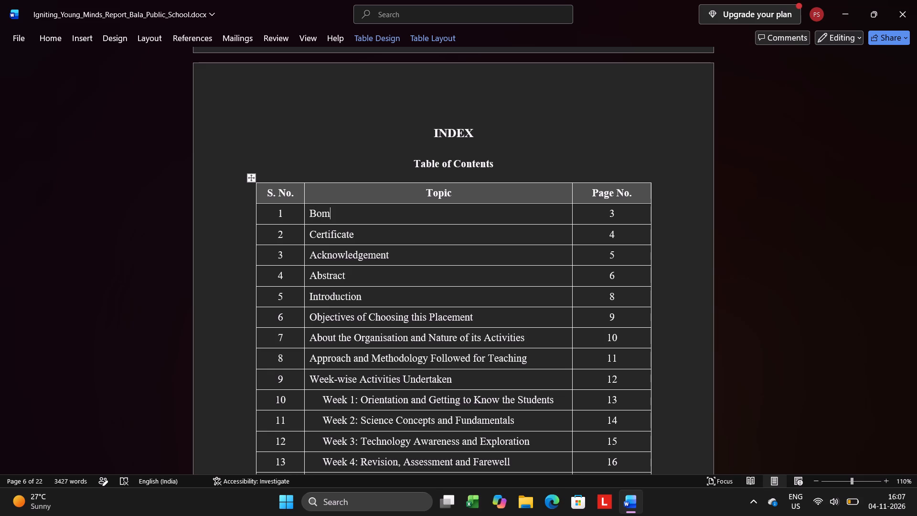
{"action": "key", "text": "BackSpace"}
{"action": "type", "text": "nafide"}
Examine the cover, Bonafide Certificate and Certificate pages to check their headings and order against the index.
{"action": "scroll", "coordinate": [408, 212], "scroll_direction": "up", "scroll_amount": 12}
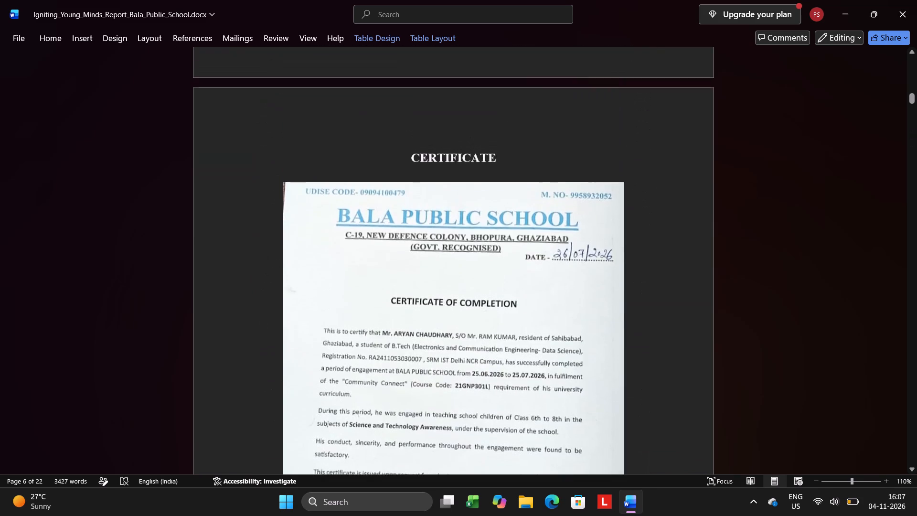
{"action": "scroll", "coordinate": [408, 212], "scroll_direction": "up", "scroll_amount": 3}
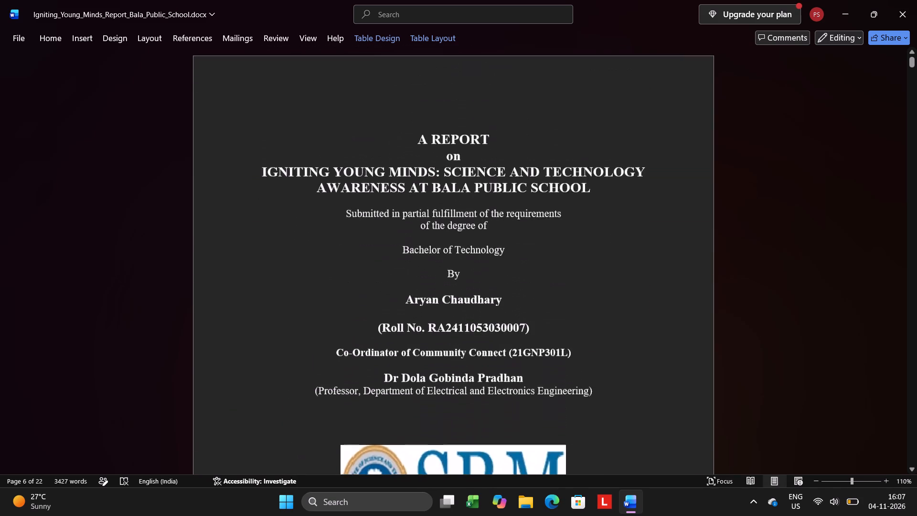
{"action": "scroll", "coordinate": [408, 212], "scroll_direction": "up", "scroll_amount": 2}
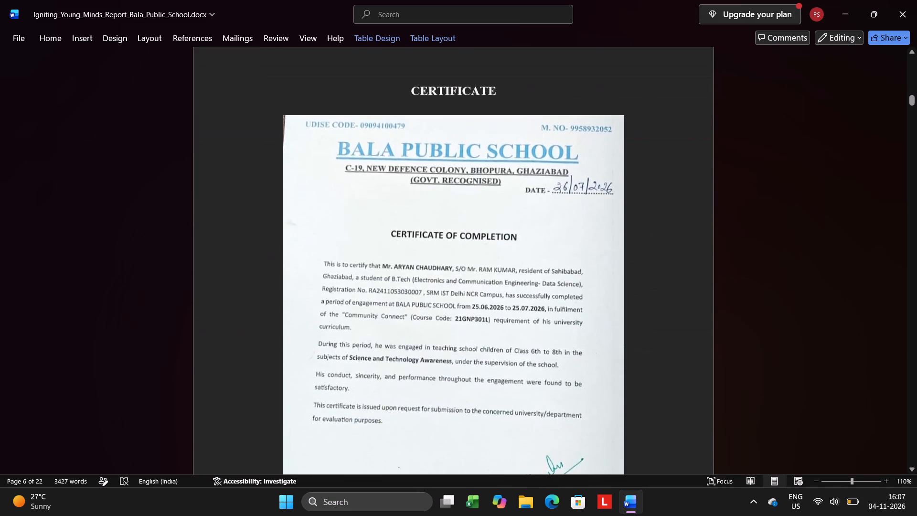
{"action": "scroll", "coordinate": [408, 212], "scroll_direction": "up", "scroll_amount": 2}
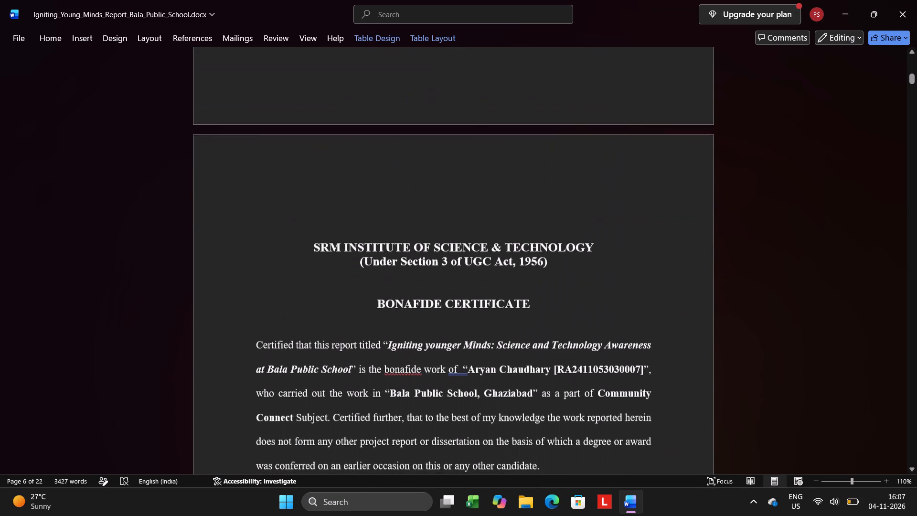
{"action": "scroll", "coordinate": [408, 212], "scroll_direction": "up", "scroll_amount": 1}
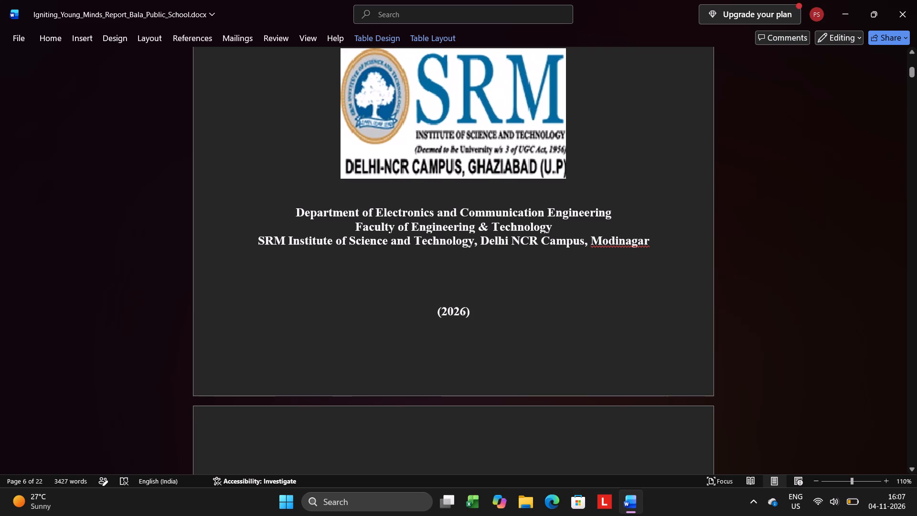
{"action": "scroll", "coordinate": [408, 212], "scroll_direction": "up", "scroll_amount": 2}
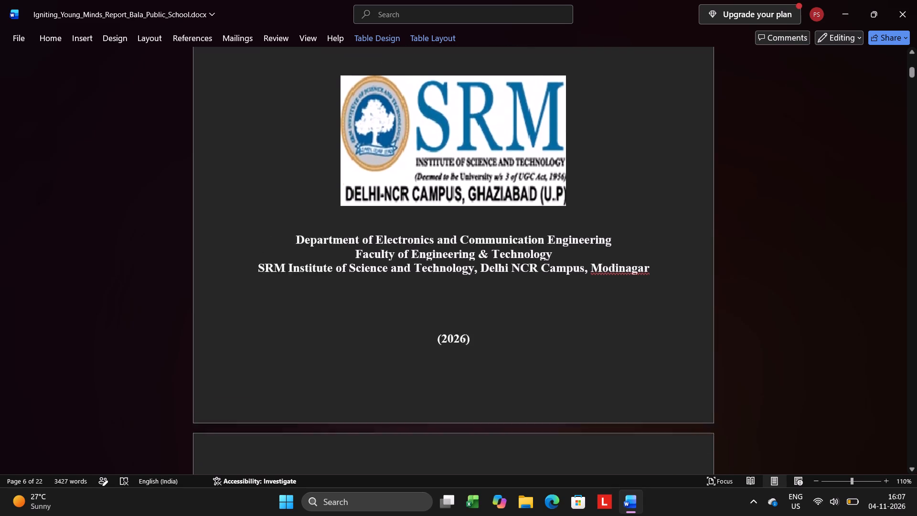
{"action": "scroll", "coordinate": [408, 212], "scroll_direction": "up", "scroll_amount": 2}
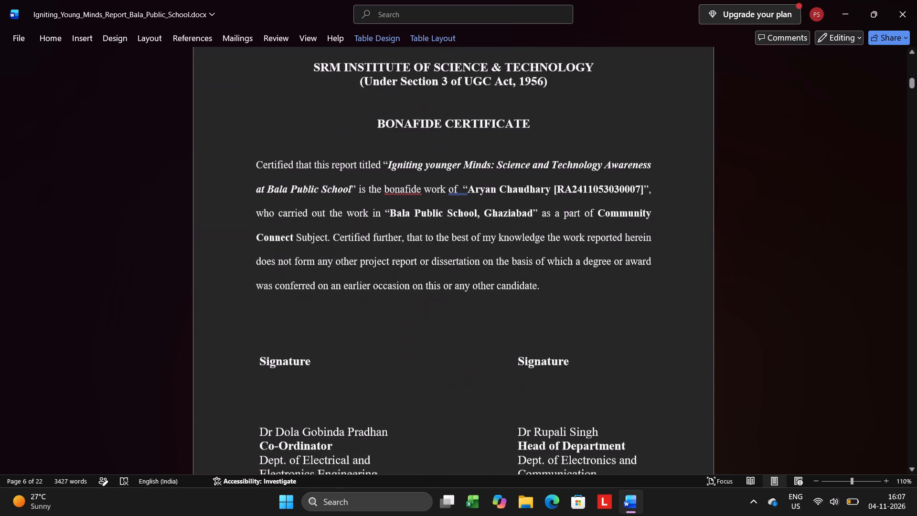
{"action": "scroll", "coordinate": [408, 212], "scroll_direction": "up", "scroll_amount": 2}
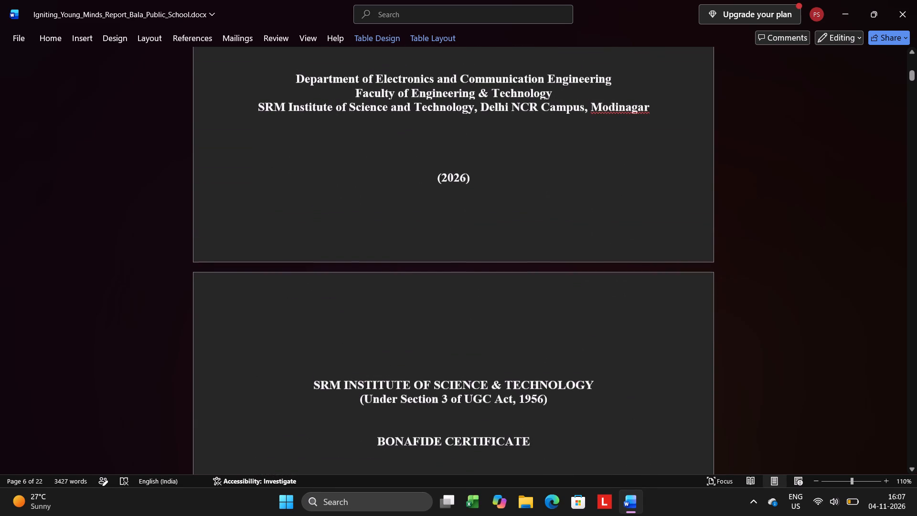
{"action": "scroll", "coordinate": [408, 212], "scroll_direction": "up", "scroll_amount": 4}
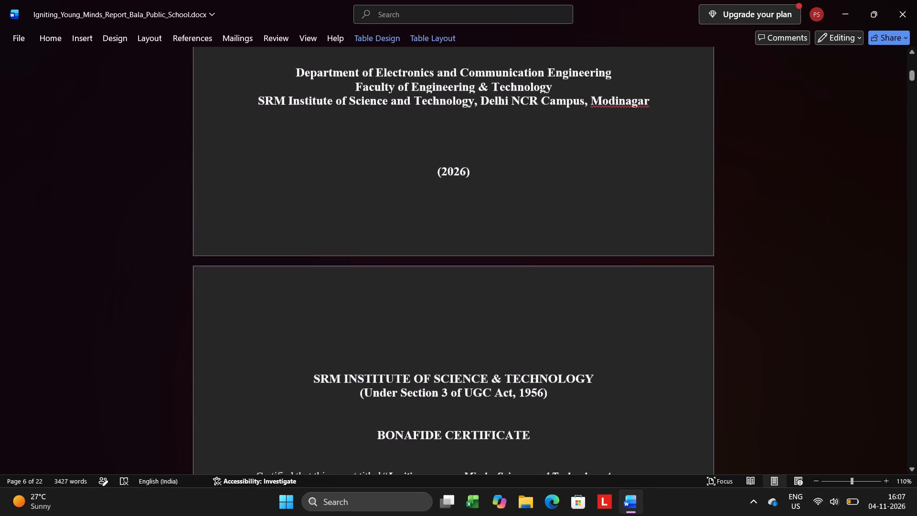
{"action": "scroll", "coordinate": [408, 212], "scroll_direction": "up", "scroll_amount": 1}
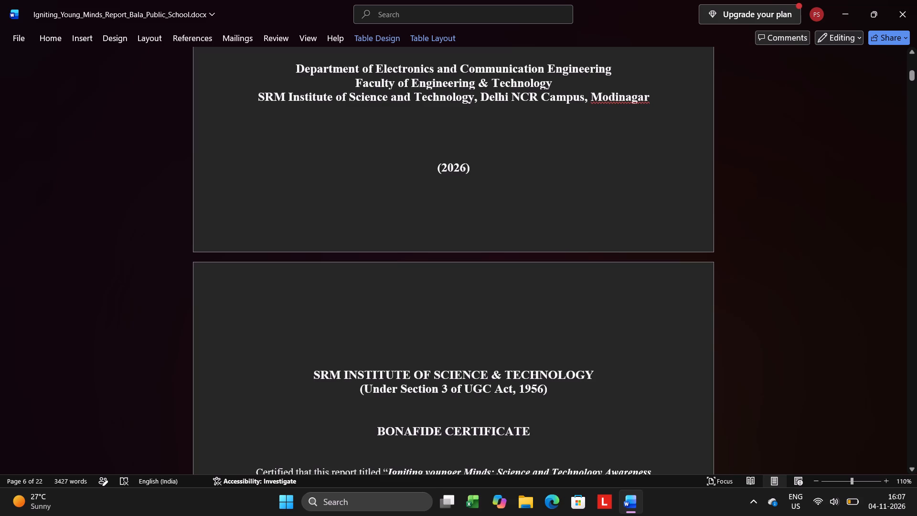
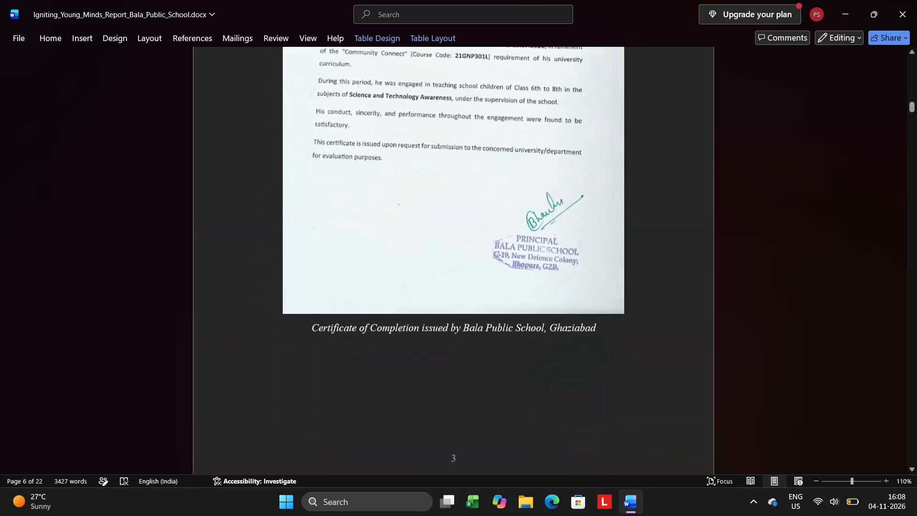
Check the printed page numbers of the Certificate, Acknowledgement and Abstract pages for comparison with the Index table.
{"action": "scroll", "coordinate": [370, 203], "scroll_direction": "down", "scroll_amount": 2}
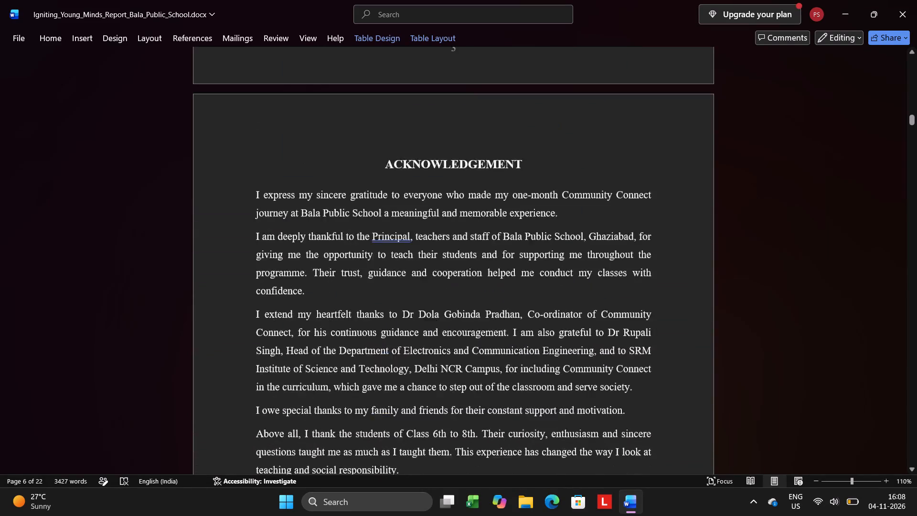
{"action": "scroll", "coordinate": [370, 203], "scroll_direction": "down", "scroll_amount": 1}
{"action": "scroll", "coordinate": [370, 203], "scroll_direction": "up", "scroll_amount": 2}
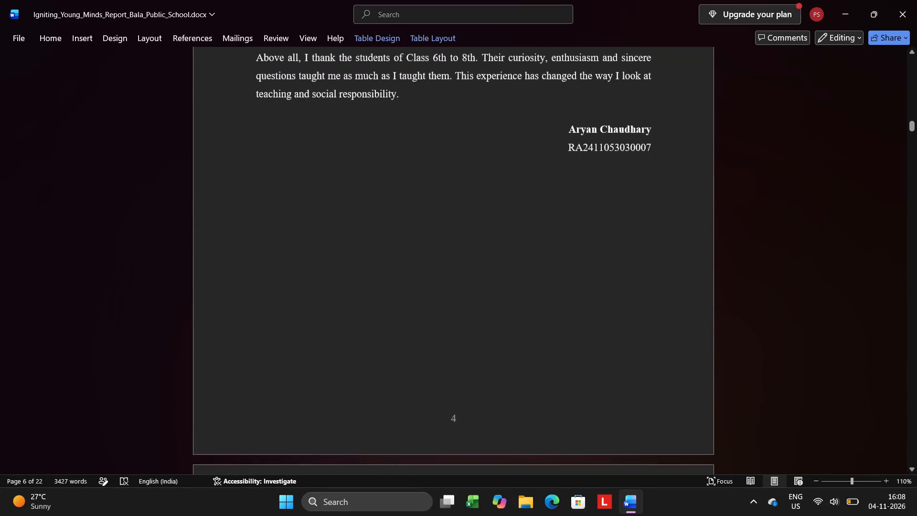
{"action": "scroll", "coordinate": [370, 203], "scroll_direction": "up", "scroll_amount": 3}
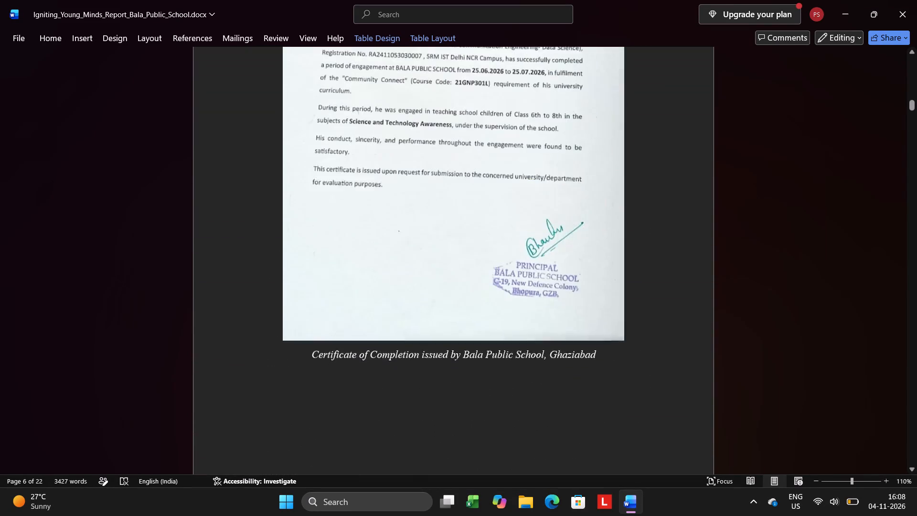
{"action": "scroll", "coordinate": [370, 203], "scroll_direction": "up", "scroll_amount": 2}
{"action": "scroll", "coordinate": [370, 203], "scroll_direction": "down", "scroll_amount": 1}
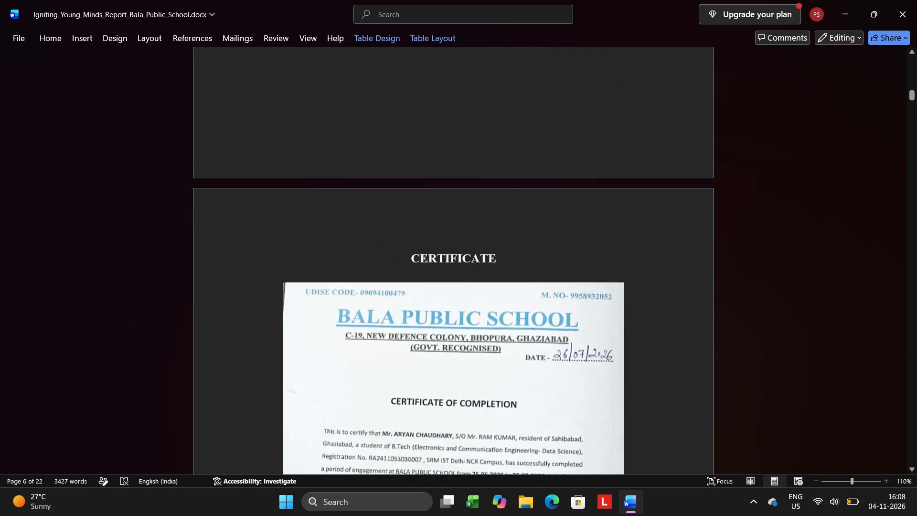
{"action": "scroll", "coordinate": [370, 203], "scroll_direction": "down", "scroll_amount": 2}
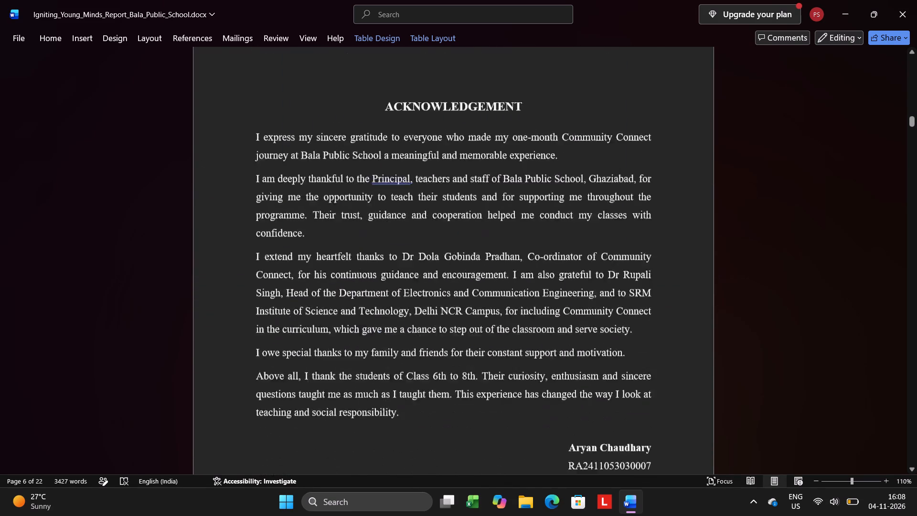
{"action": "scroll", "coordinate": [370, 203], "scroll_direction": "down", "scroll_amount": 7}
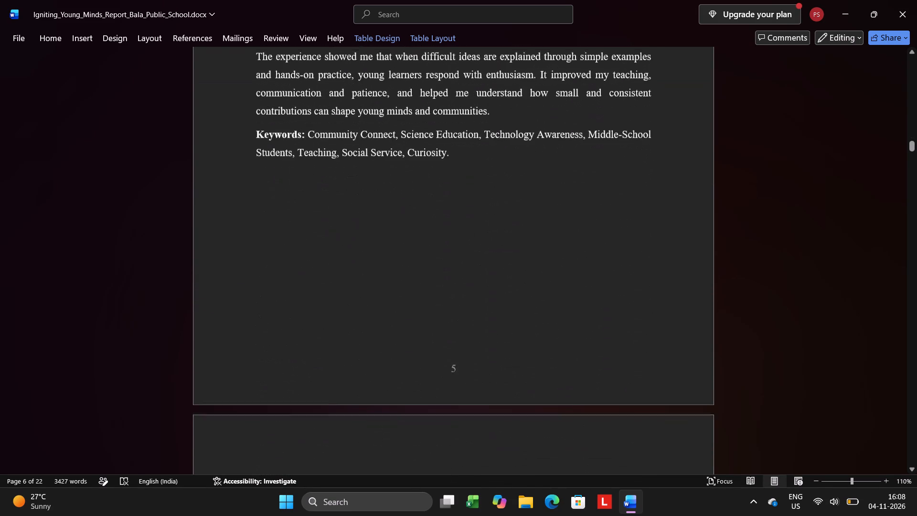
{"action": "scroll", "coordinate": [370, 203], "scroll_direction": "down", "scroll_amount": 3}
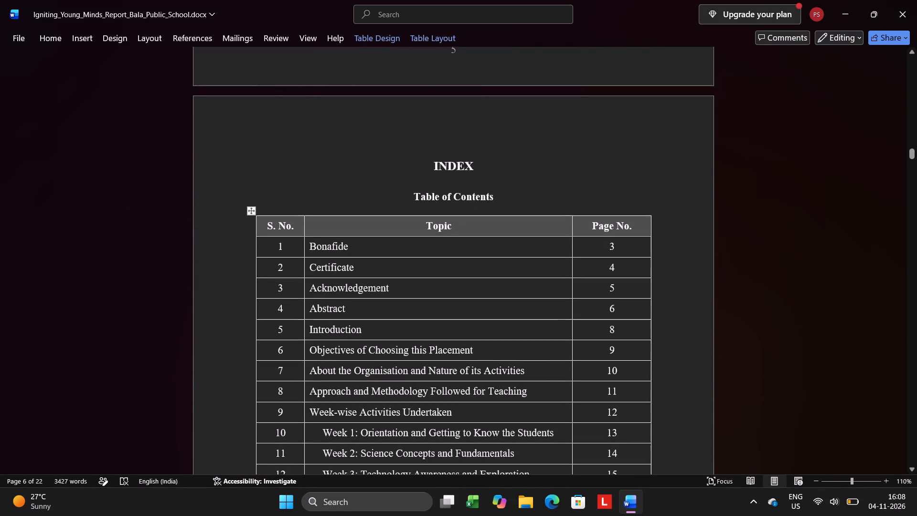
Set the Index page numbers to 2 for Bonafide, 3 for Certificate, 4 for Acknowledgement and 5 for Abstract.
{"action": "left_click", "coordinate": [617, 265]}
{"action": "key", "text": "BackSpace"}
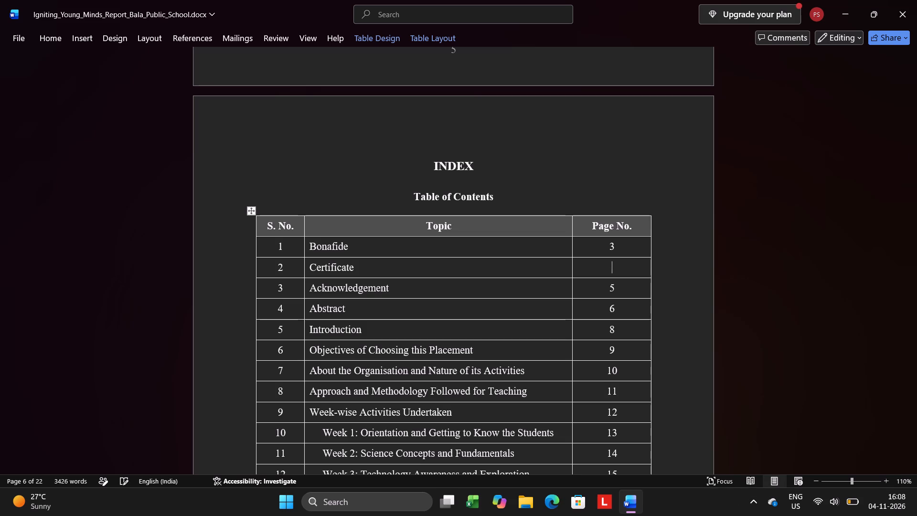
{"action": "key", "text": "3"}
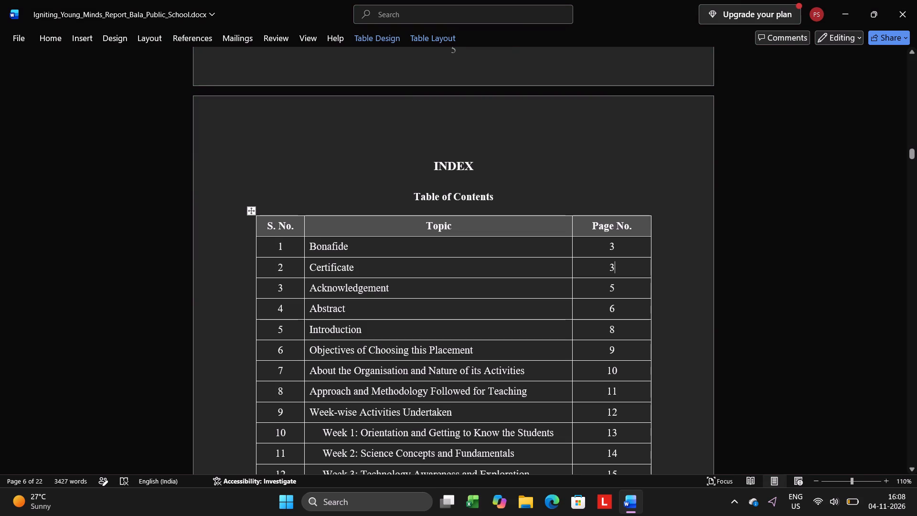
{"action": "left_click", "coordinate": [620, 245]}
{"action": "key", "text": "BackSpace"}
{"action": "key", "text": "2"}
{"action": "left_click", "coordinate": [621, 286]}
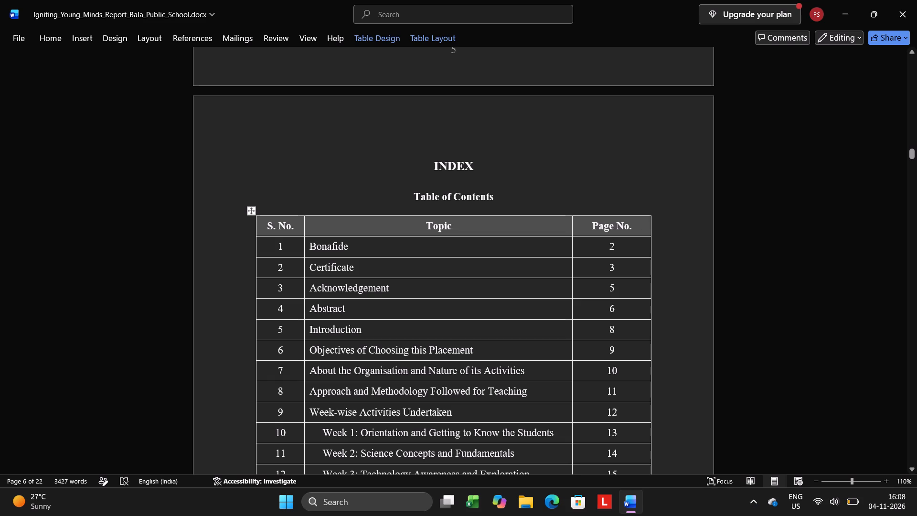
{"action": "key", "text": "BackSpace"}
{"action": "key", "text": "4"}
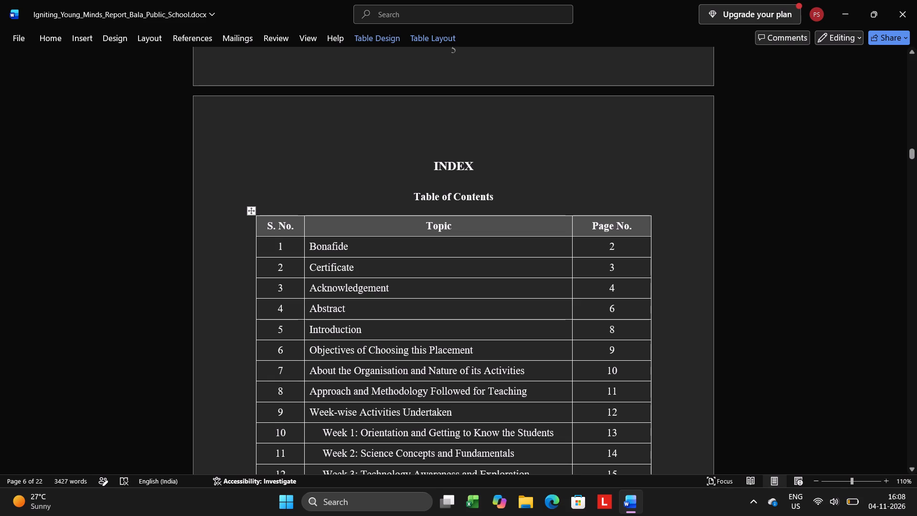
{"action": "left_click", "coordinate": [619, 312]}
{"action": "key", "text": "BackSpace"}
{"action": "key", "text": "5"}
Check which page the Introduction section falls on and set its Index page number to 7.
{"action": "scroll", "coordinate": [619, 312], "scroll_direction": "down", "scroll_amount": 6}
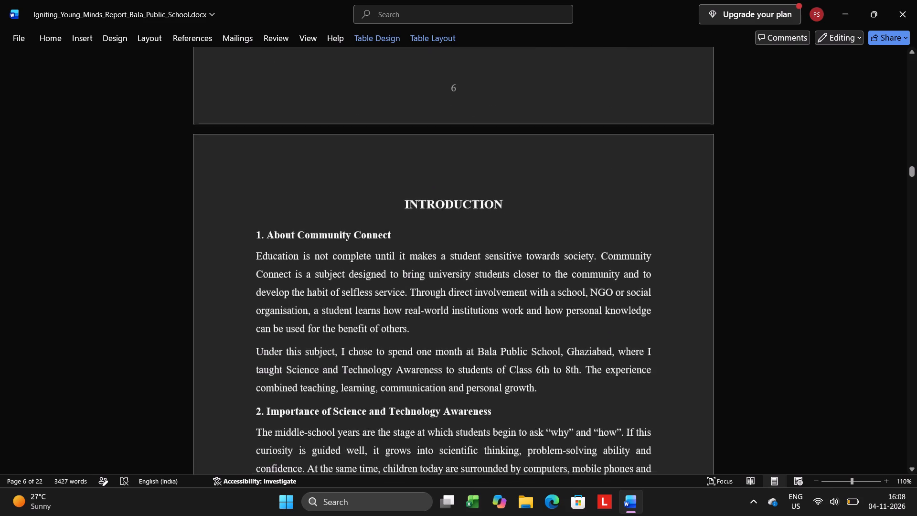
{"action": "scroll", "coordinate": [619, 312], "scroll_direction": "down", "scroll_amount": 4}
{"action": "scroll", "coordinate": [619, 312], "scroll_direction": "up", "scroll_amount": 1}
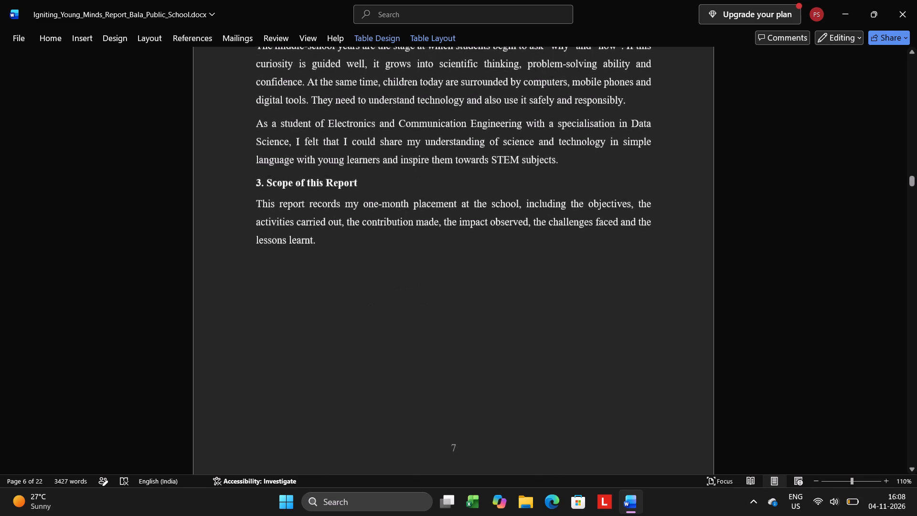
{"action": "scroll", "coordinate": [619, 312], "scroll_direction": "up", "scroll_amount": 4}
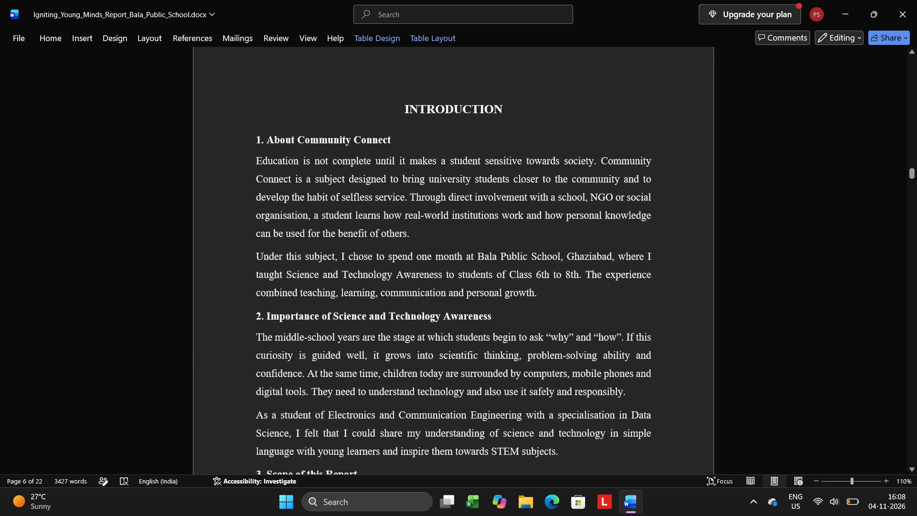
{"action": "scroll", "coordinate": [619, 312], "scroll_direction": "up", "scroll_amount": 3}
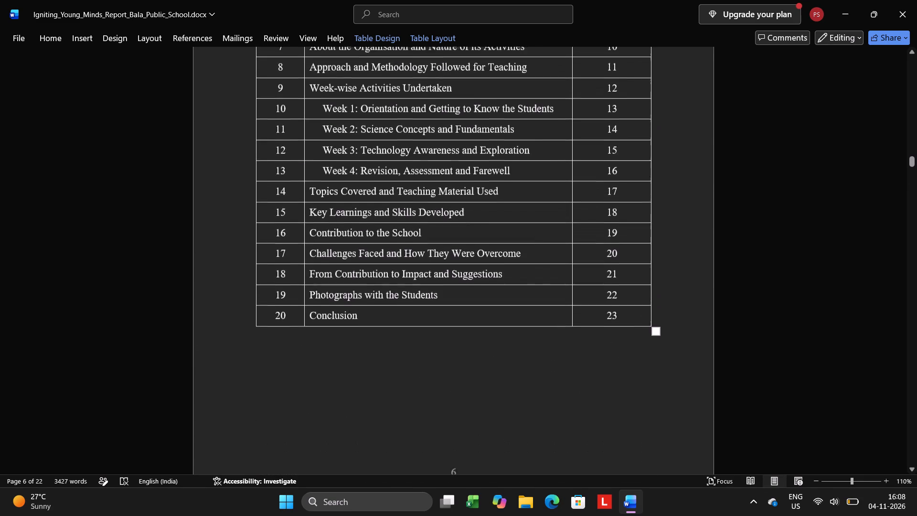
{"action": "scroll", "coordinate": [619, 312], "scroll_direction": "up", "scroll_amount": 2}
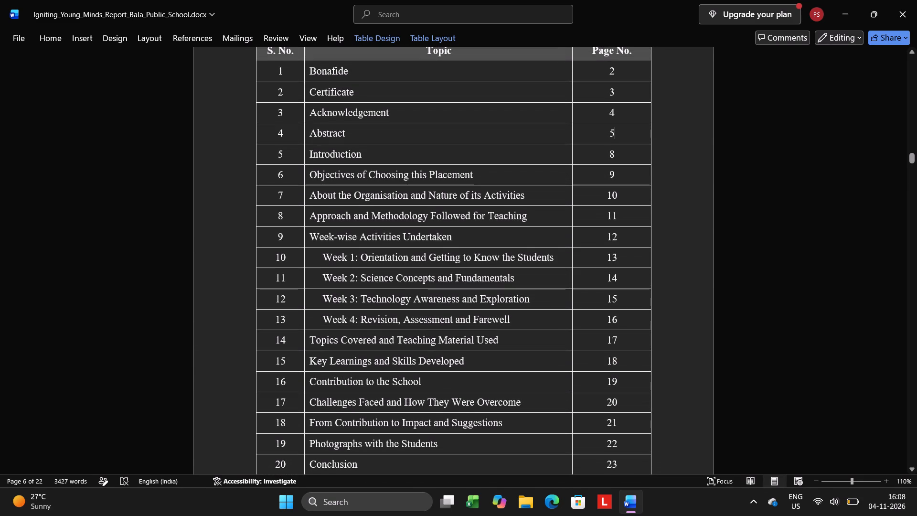
{"action": "left_click", "coordinate": [627, 158]}
{"action": "key", "text": "BackSpace"}
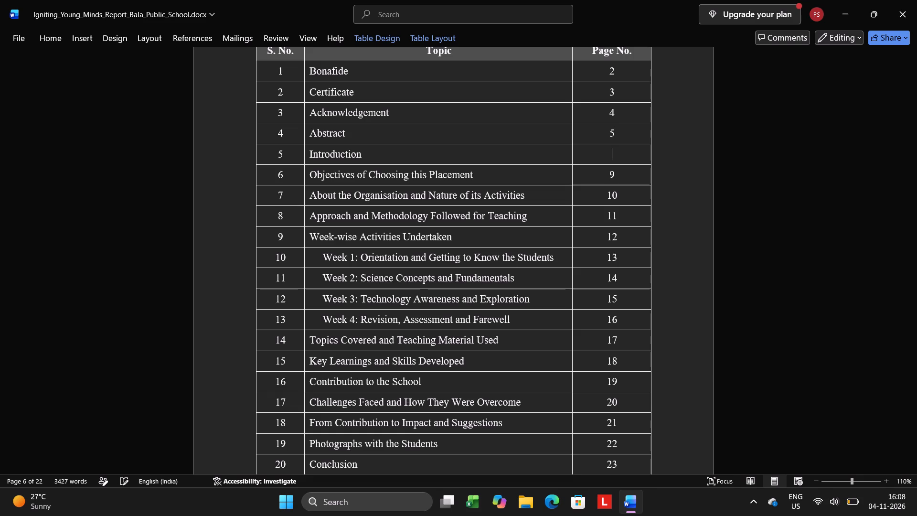
{"action": "key", "text": "7"}
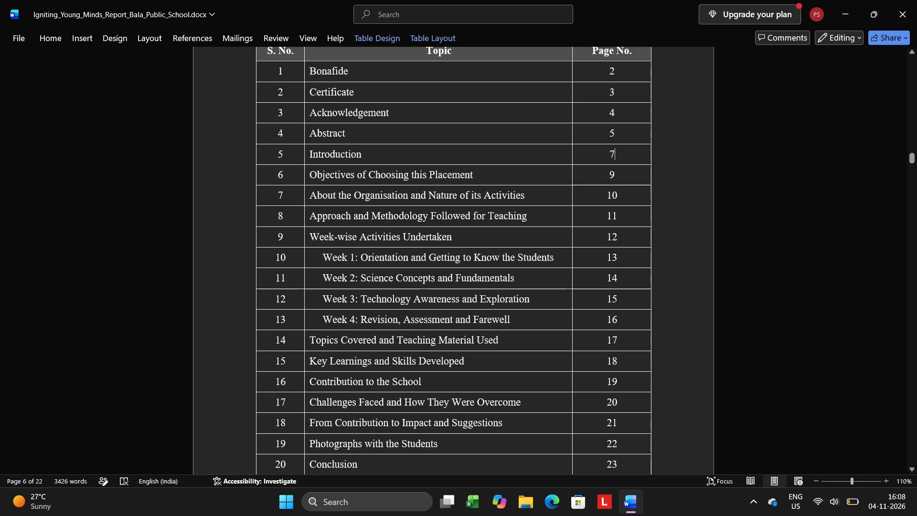
Set the Index page numbers for Objectives of Choosing this Placement, About the Organisation, and Approach and Methodology to 8, 9 and 10.
{"action": "left_click", "coordinate": [620, 175]}
{"action": "key", "text": "BackSpace"}
{"action": "key", "text": "8"}
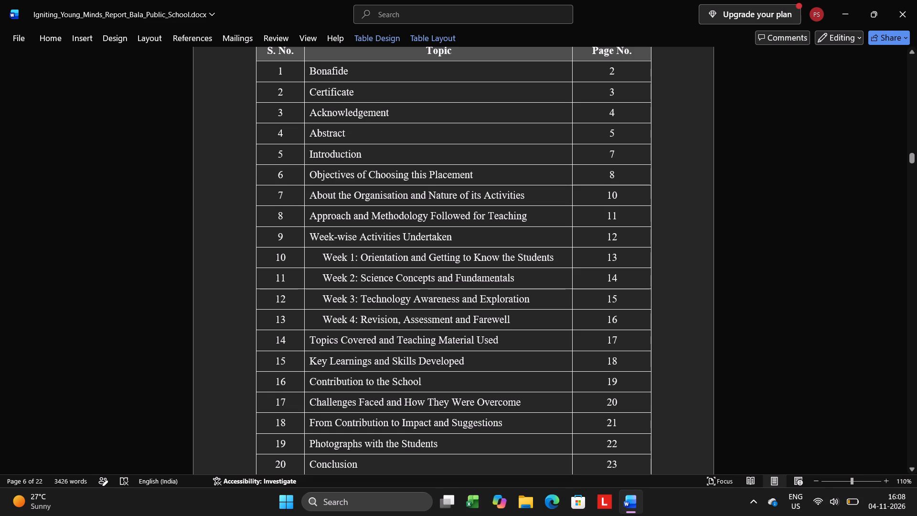
{"action": "left_click", "coordinate": [619, 191]}
{"action": "key", "text": "BackSpace"}
{"action": "key", "text": "BackSpace"}
{"action": "key", "text": "9"}
{"action": "left_click", "coordinate": [619, 215]}
{"action": "key", "text": "BackSpace"}
{"action": "key", "text": "0"}
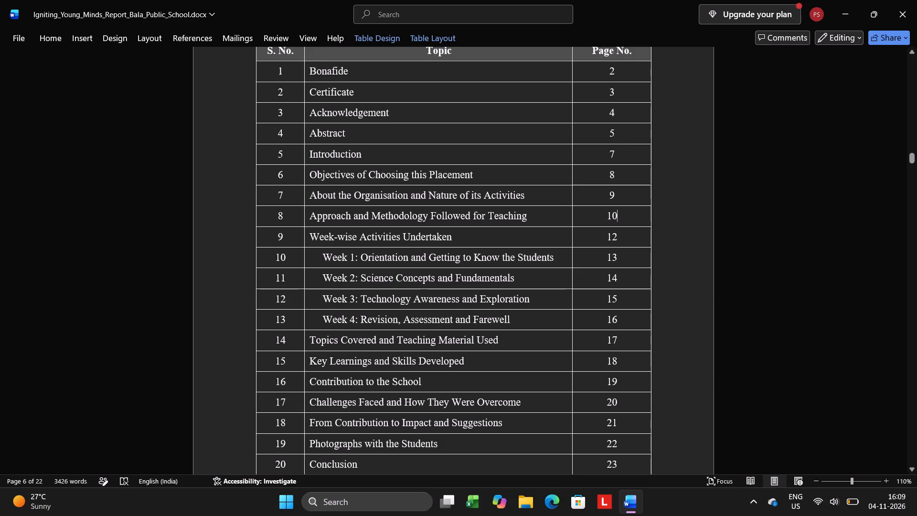
Set the Index page numbers to 11 for Week-wise Activities Undertaken, 12 for Week 1 and 13 for Week 2.
{"action": "left_click", "coordinate": [623, 241]}
{"action": "key", "text": "BackSpace"}
{"action": "key", "text": "1"}
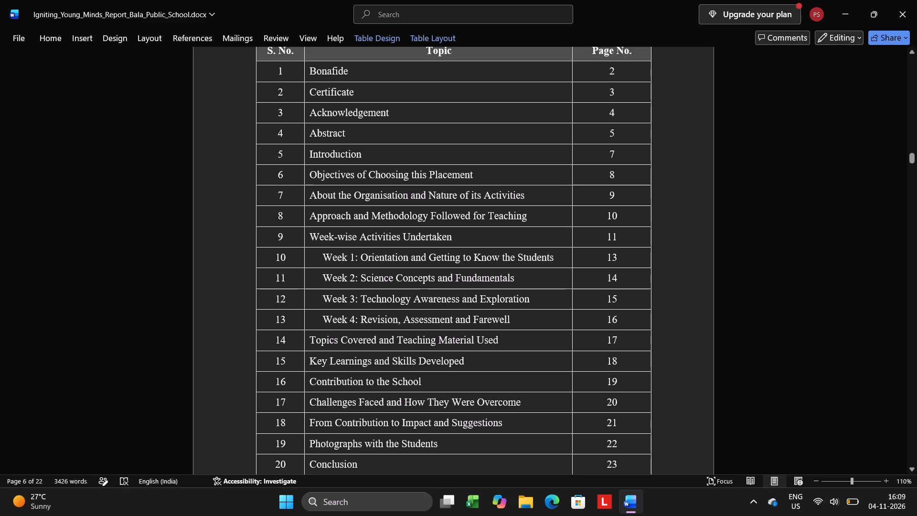
{"action": "left_click", "coordinate": [626, 259]}
{"action": "key", "text": "BackSpace"}
{"action": "key", "text": "2"}
{"action": "left_click", "coordinate": [627, 277]}
{"action": "key", "text": "BackSpace"}
{"action": "key", "text": "3"}
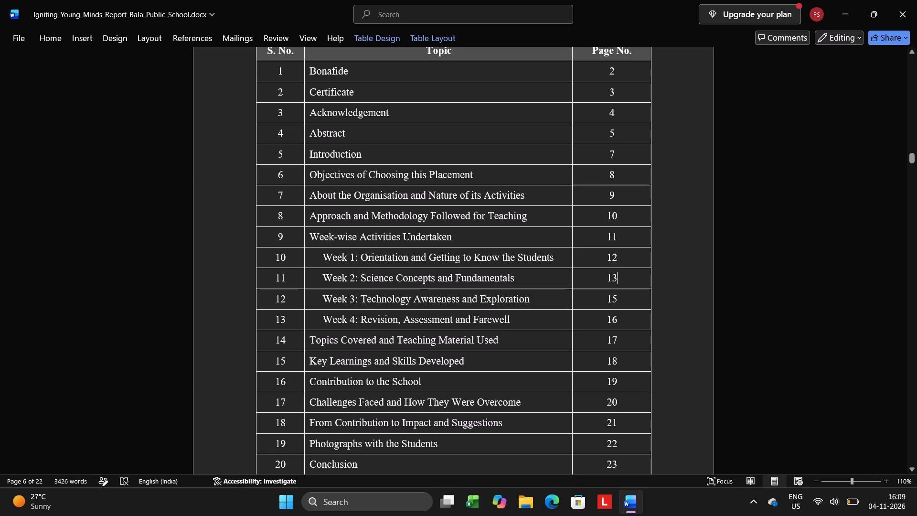
Set the Index page numbers to 14 for Week 3, 15 for Week 4 and 16 for Topics Covered and Teaching Material Used.
{"action": "scroll", "coordinate": [618, 301], "scroll_direction": "down", "scroll_amount": 1}
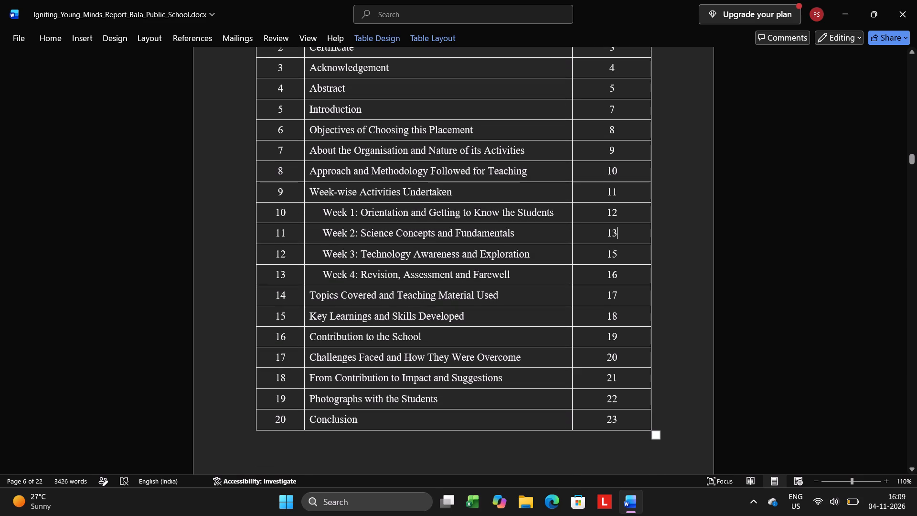
{"action": "left_click", "coordinate": [620, 255]}
{"action": "key", "text": "BackSpace"}
{"action": "key", "text": "4"}
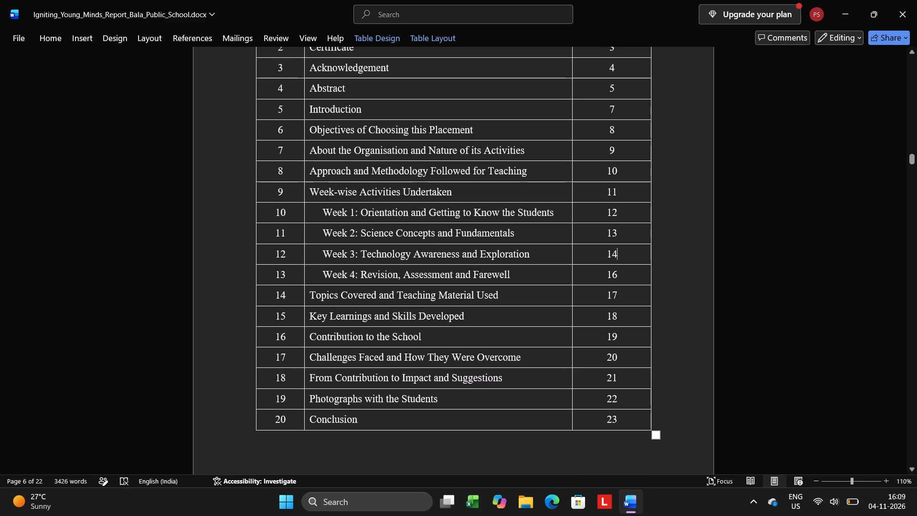
{"action": "left_click", "coordinate": [619, 273]}
{"action": "key", "text": "BackSpace"}
{"action": "key", "text": "5"}
{"action": "left_click", "coordinate": [622, 298]}
{"action": "key", "text": "BackSpace"}
{"action": "key", "text": "6"}
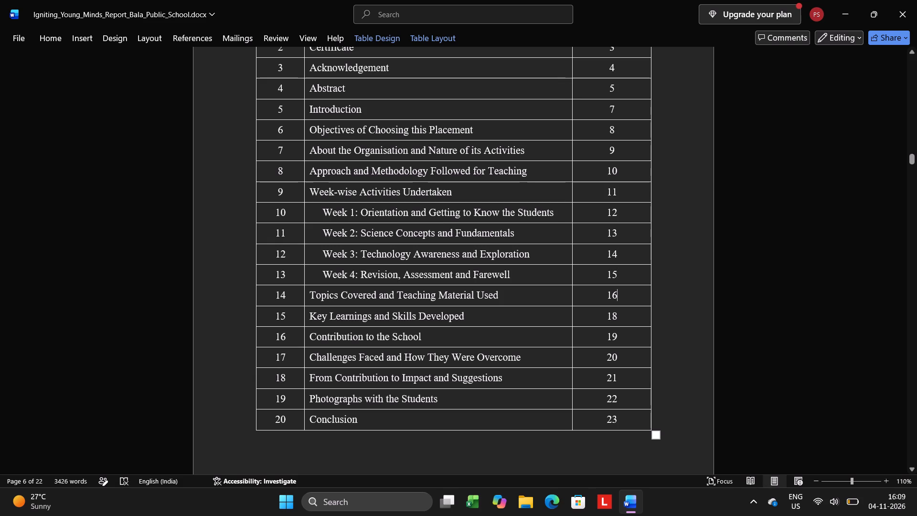
Set the Index page numbers to 17 for Key Learnings, 18 for Contribution to the School and 19 for Challenges Faced.
{"action": "left_click", "coordinate": [618, 315]}
{"action": "key", "text": "BackSpace"}
{"action": "key", "text": "7"}
{"action": "left_click", "coordinate": [617, 339]}
{"action": "key", "text": "BackSpace"}
{"action": "key", "text": "8"}
{"action": "left_click", "coordinate": [617, 357]}
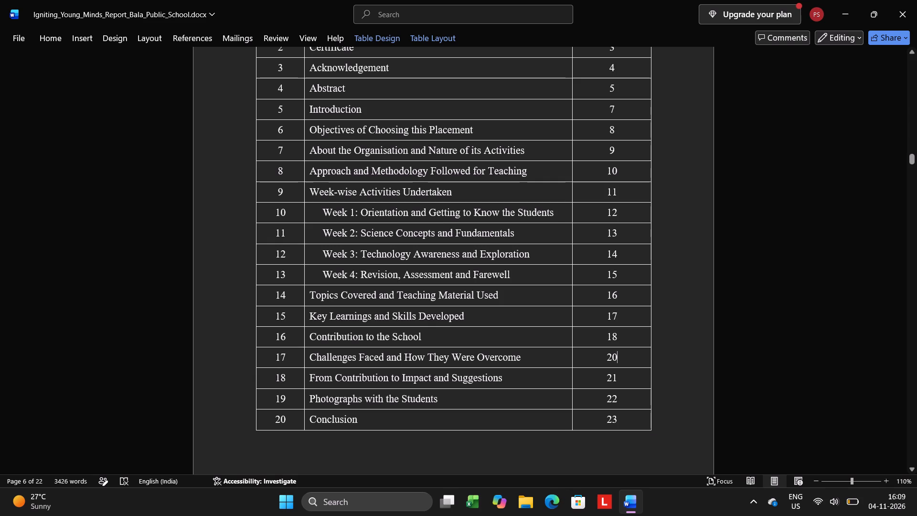
{"action": "key", "text": "BackSpace"}
{"action": "key", "text": "BackSpace"}
{"action": "type", "text": "19"}
Set the Index page numbers to 20 for From Contribution to Impact, 21 for Photographs with the Students and 22 for Conclusion.
{"action": "left_click", "coordinate": [621, 378]}
{"action": "key", "text": "BackSpace"}
{"action": "key", "text": "0"}
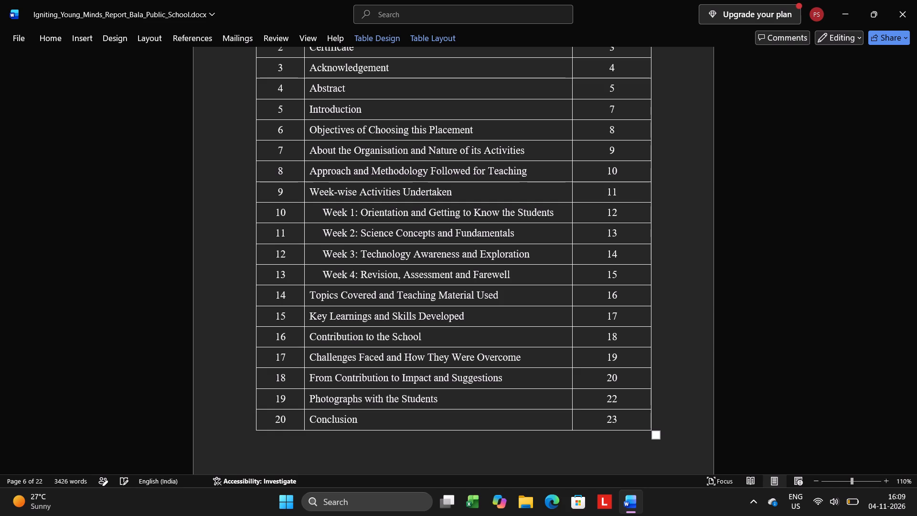
{"action": "left_click", "coordinate": [619, 398]}
{"action": "key", "text": "BackSpace"}
{"action": "key", "text": "1"}
{"action": "left_click", "coordinate": [619, 422]}
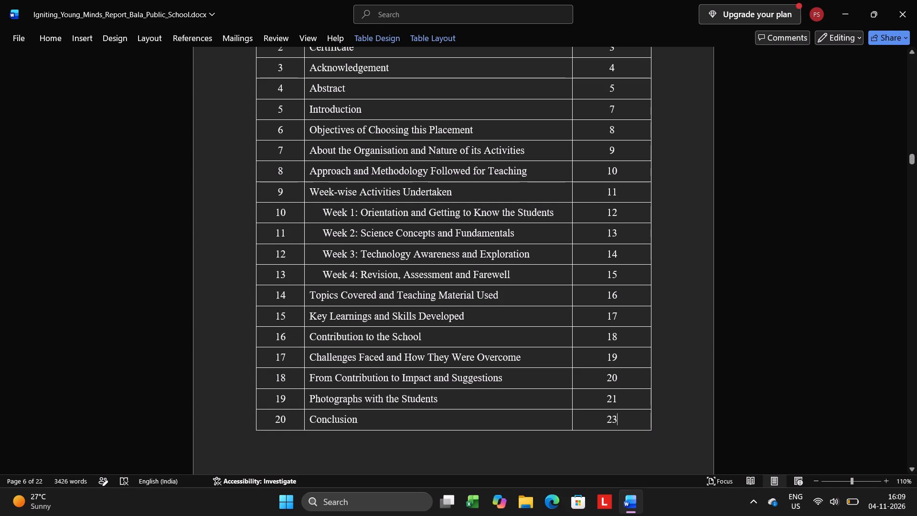
{"action": "key", "text": "BackSpace"}
{"action": "key", "text": "2"}
Delete the closing line "— Together, we learn and grow." at the end of the Conclusion section.
{"action": "scroll", "coordinate": [648, 409], "scroll_direction": "down", "scroll_amount": 13}
{"action": "scroll", "coordinate": [648, 409], "scroll_direction": "down", "scroll_amount": 20}
{"action": "scroll", "coordinate": [648, 409], "scroll_direction": "down", "scroll_amount": 18}
{"action": "scroll", "coordinate": [648, 409], "scroll_direction": "up", "scroll_amount": 3}
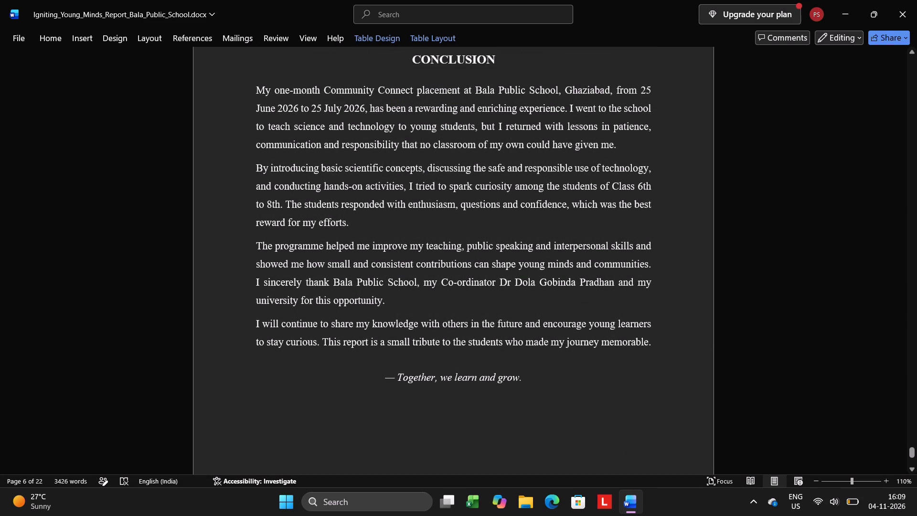
{"action": "left_click", "coordinate": [529, 380]}
{"action": "key", "text": "BackSpace"}
{"action": "key", "text": "BackSpace"}
{"action": "key", "text": "BackSpace"}
{"action": "key", "text": "BackSpace"}
{"action": "key", "text": "BackSpace"}
{"action": "key", "text": "BackSpace"}
{"action": "key", "text": "BackSpace"}
{"action": "key", "text": "BackSpace"}
{"action": "key", "text": "BackSpace"}
{"action": "key", "text": "BackSpace"}
{"action": "key", "text": "BackSpace"}
{"action": "key", "text": "BackSpace"}
{"action": "key", "text": "BackSpace"}
{"action": "key", "text": "BackSpace"}
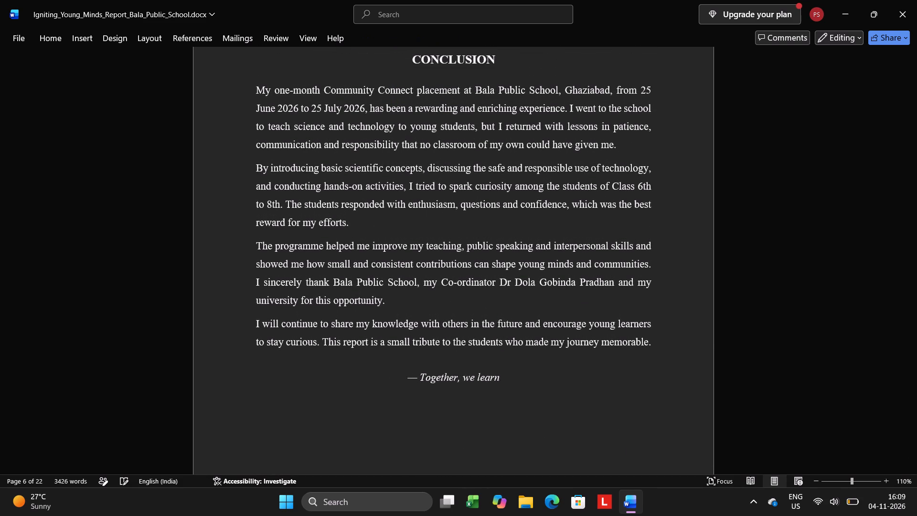
{"action": "key", "text": "BackSpace"}
{"action": "key", "text": "BackSpace"}
{"action": "key", "text": "BackSpace"}
{"action": "key", "text": "BackSpace"}
{"action": "key", "text": "BackSpace"}
{"action": "key", "text": "BackSpace"}
{"action": "key", "text": "BackSpace"}
{"action": "key", "text": "BackSpace"}
{"action": "key", "text": "BackSpace"}
{"action": "key", "text": "BackSpace"}
{"action": "key", "text": "BackSpace"}
{"action": "key", "text": "BackSpace"}
{"action": "key", "text": "BackSpace"}
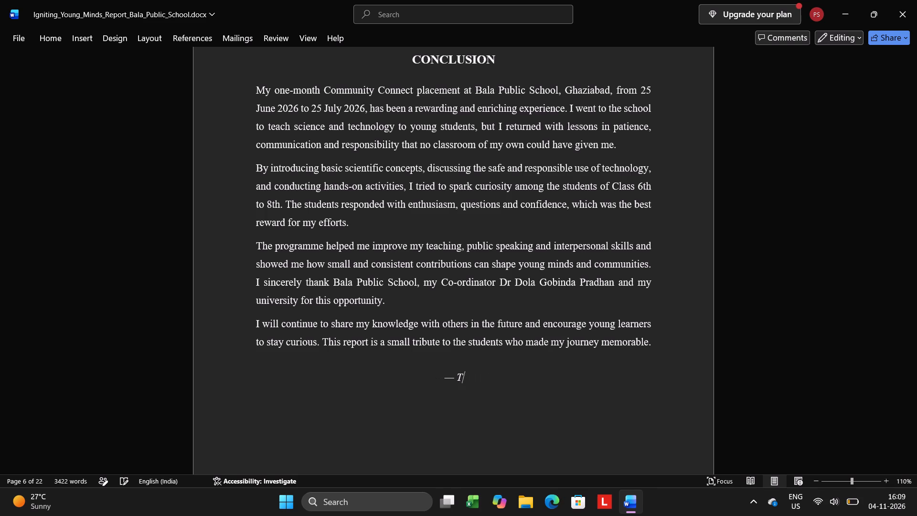
{"action": "key", "text": "BackSpace"}
{"action": "key", "text": "BackSpace"}
{"action": "key", "text": "BackSpace"}
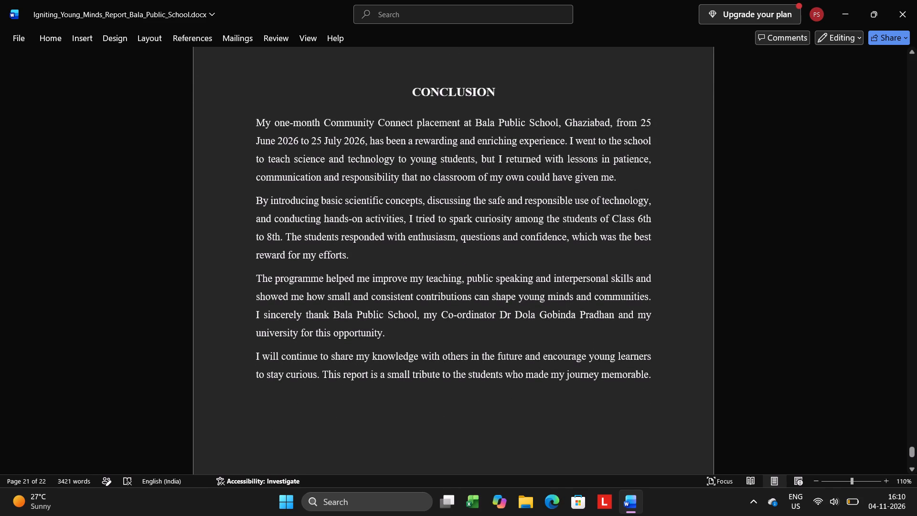
Examine the end of the Conclusion page and the preceding photographs page with its photo placeholders and page number.
{"action": "scroll", "coordinate": [529, 380], "scroll_direction": "down", "scroll_amount": 2}
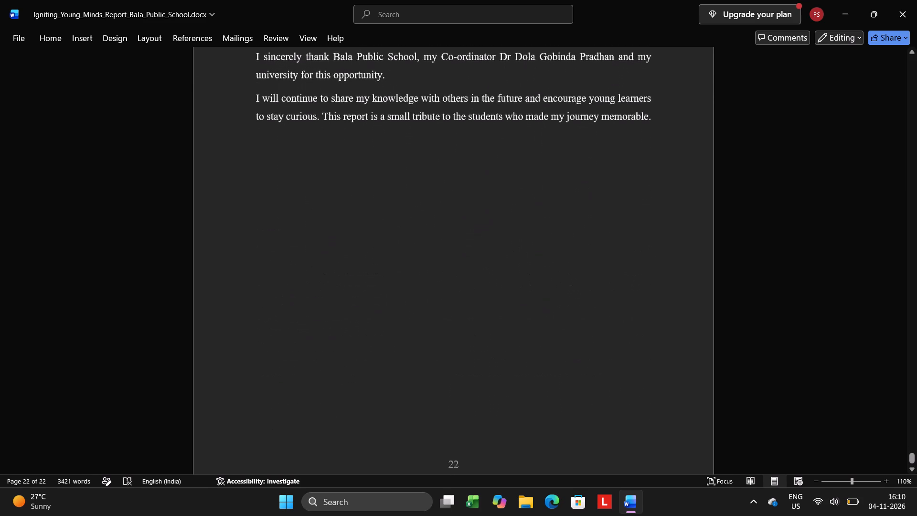
{"action": "scroll", "coordinate": [529, 380], "scroll_direction": "down", "scroll_amount": 3}
{"action": "scroll", "coordinate": [529, 380], "scroll_direction": "up", "scroll_amount": 1}
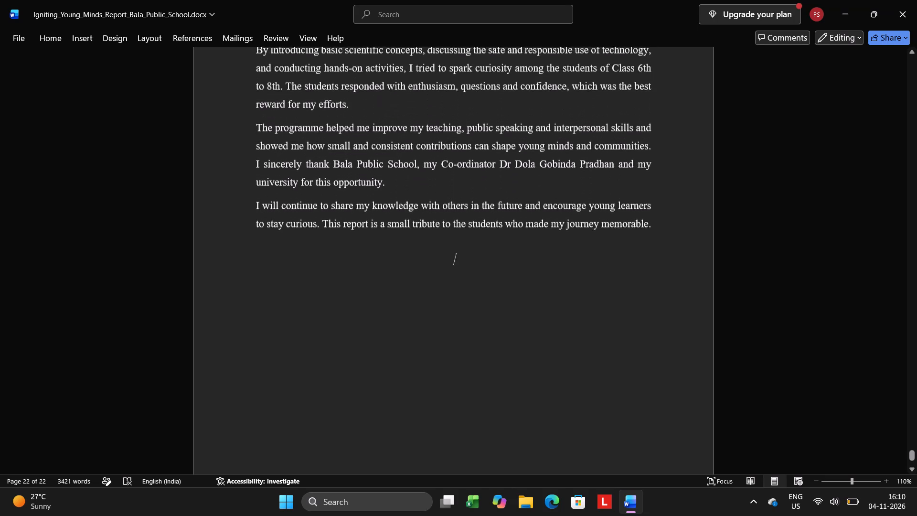
{"action": "scroll", "coordinate": [529, 380], "scroll_direction": "up", "scroll_amount": 1}
{"action": "left_click", "coordinate": [529, 380]}
{"action": "scroll", "coordinate": [529, 380], "scroll_direction": "down", "scroll_amount": 1}
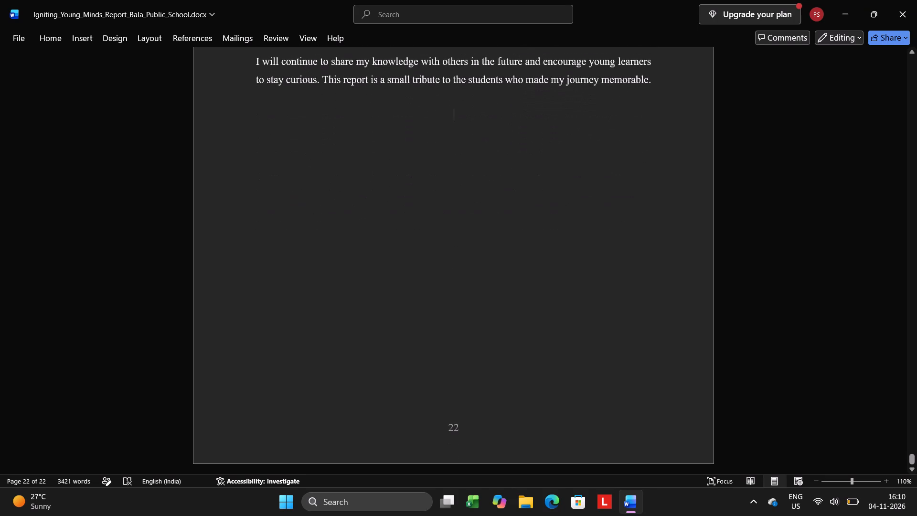
{"action": "scroll", "coordinate": [529, 380], "scroll_direction": "down", "scroll_amount": 1}
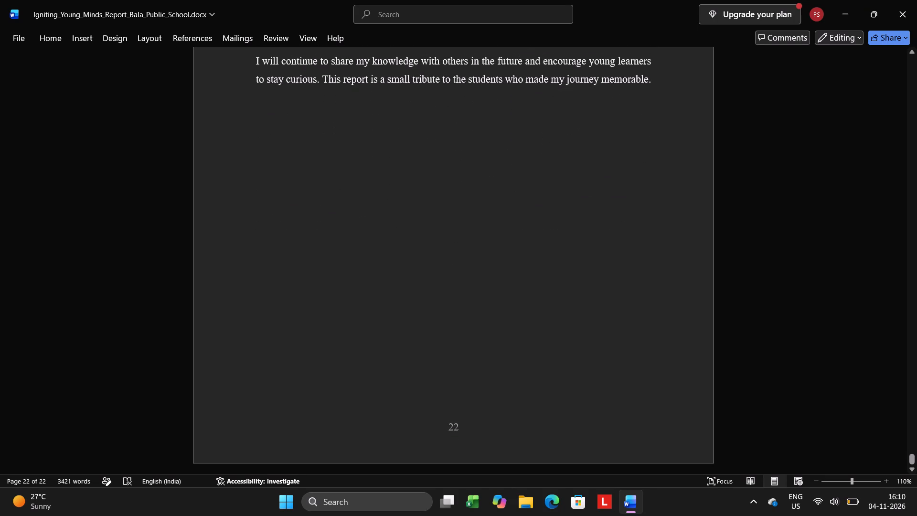
{"action": "scroll", "coordinate": [529, 380], "scroll_direction": "up", "scroll_amount": 2}
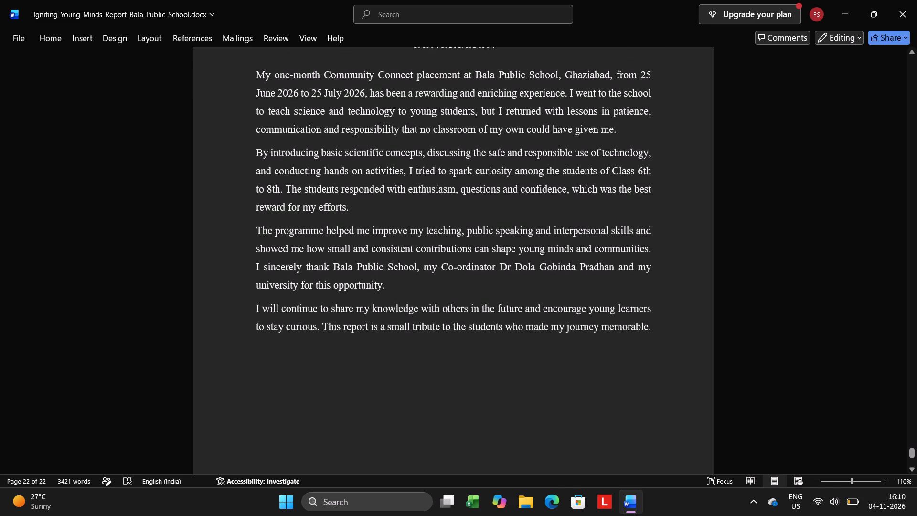
{"action": "scroll", "coordinate": [529, 380], "scroll_direction": "up", "scroll_amount": 3}
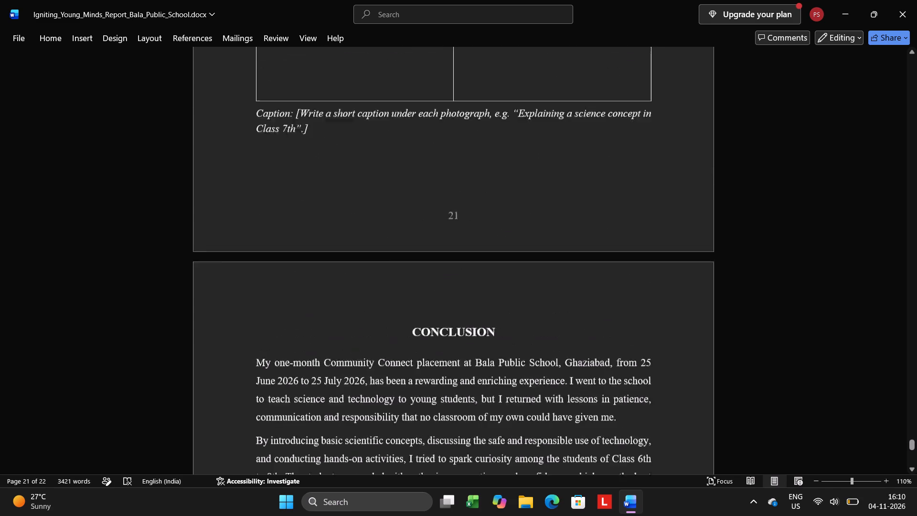
{"action": "scroll", "coordinate": [529, 380], "scroll_direction": "up", "scroll_amount": 2}
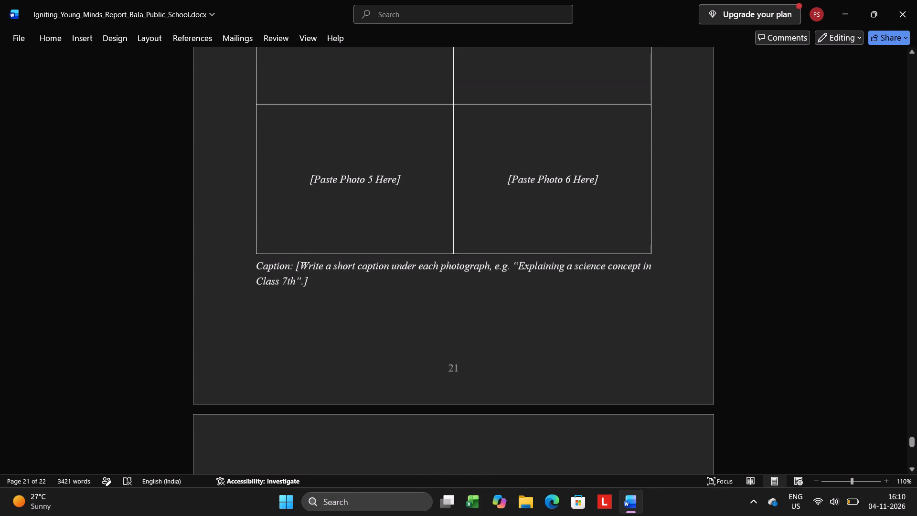
{"action": "scroll", "coordinate": [529, 380], "scroll_direction": "up", "scroll_amount": 1}
{"action": "scroll", "coordinate": [529, 380], "scroll_direction": "down", "scroll_amount": 1}
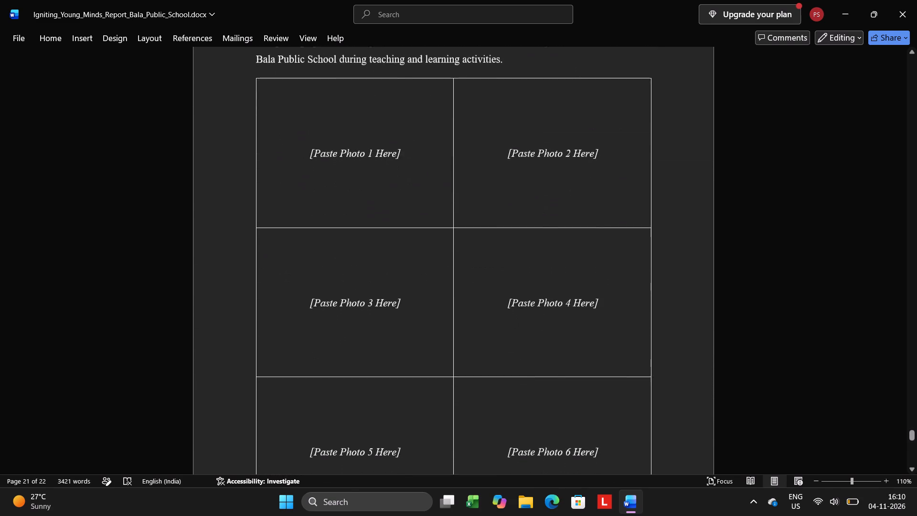
{"action": "scroll", "coordinate": [529, 380], "scroll_direction": "down", "scroll_amount": 1}
{"action": "scroll", "coordinate": [529, 380], "scroll_direction": "up", "scroll_amount": 1}
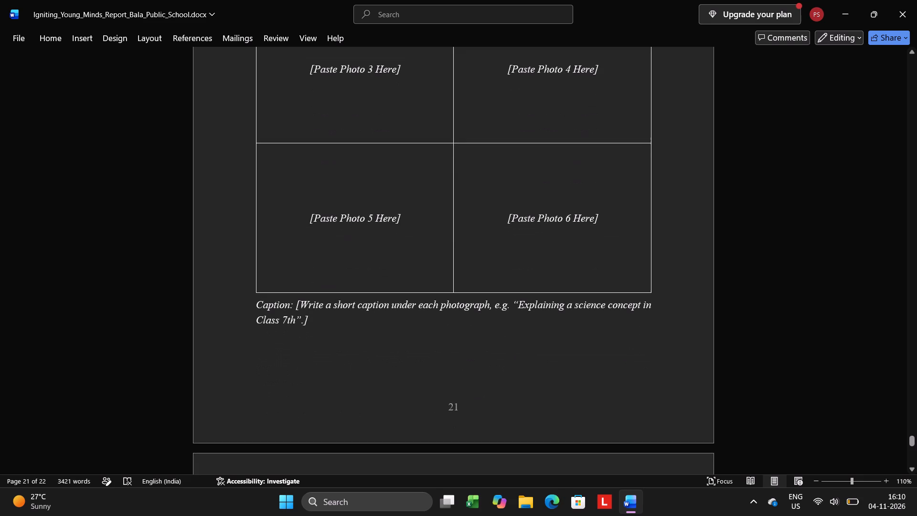
Replace the Index entry "Photographs with the Students" in row 19 with "Conclusion".
{"action": "scroll", "coordinate": [529, 380], "scroll_direction": "up", "scroll_amount": 4}
{"action": "scroll", "coordinate": [529, 380], "scroll_direction": "up", "scroll_amount": 20}
{"action": "scroll", "coordinate": [529, 380], "scroll_direction": "up", "scroll_amount": 4}
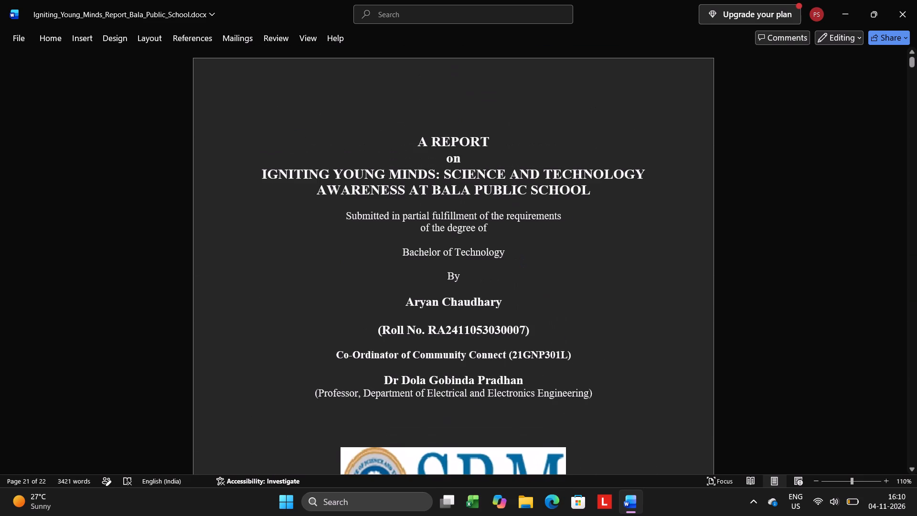
{"action": "scroll", "coordinate": [529, 380], "scroll_direction": "up", "scroll_amount": 4}
{"action": "scroll", "coordinate": [529, 380], "scroll_direction": "down", "scroll_amount": 4}
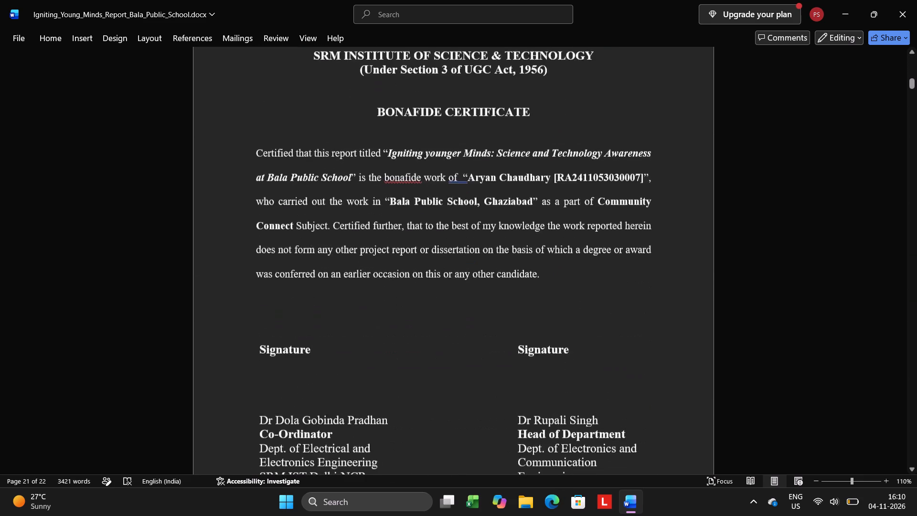
{"action": "scroll", "coordinate": [529, 380], "scroll_direction": "down", "scroll_amount": 4}
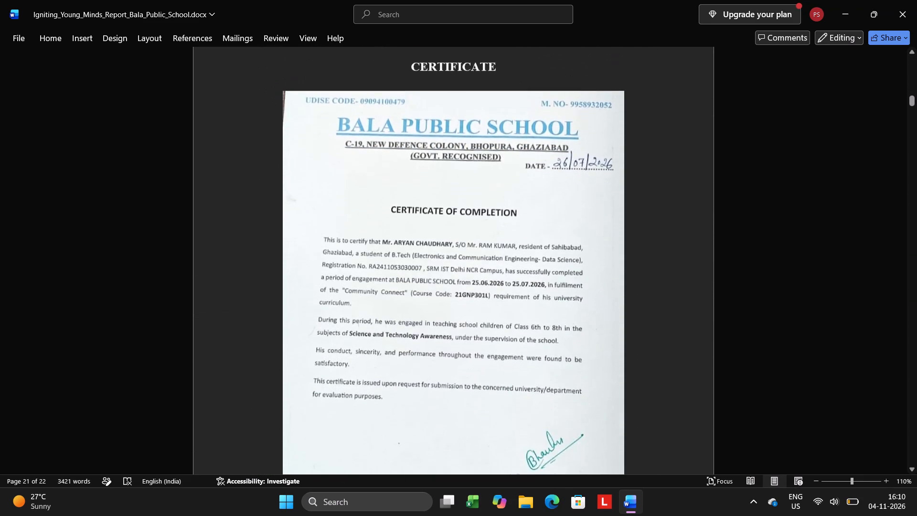
{"action": "scroll", "coordinate": [529, 380], "scroll_direction": "down", "scroll_amount": 5}
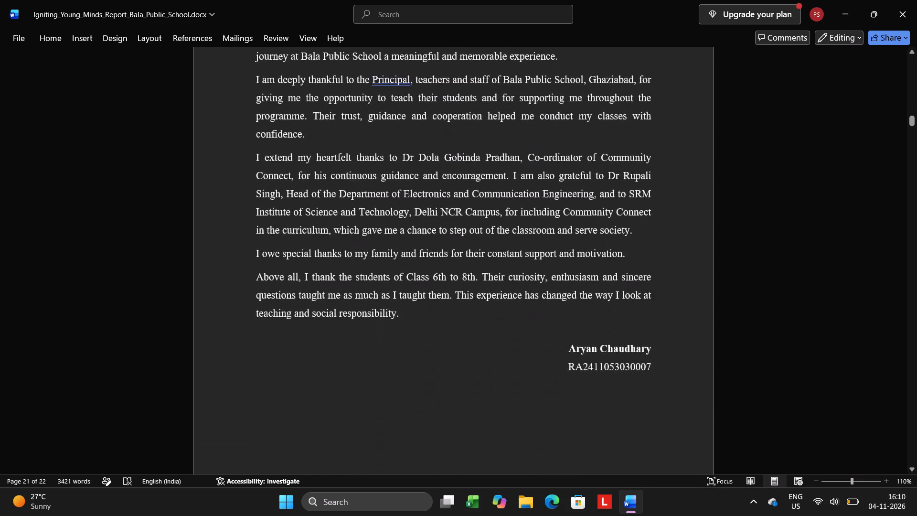
{"action": "scroll", "coordinate": [529, 380], "scroll_direction": "down", "scroll_amount": 7}
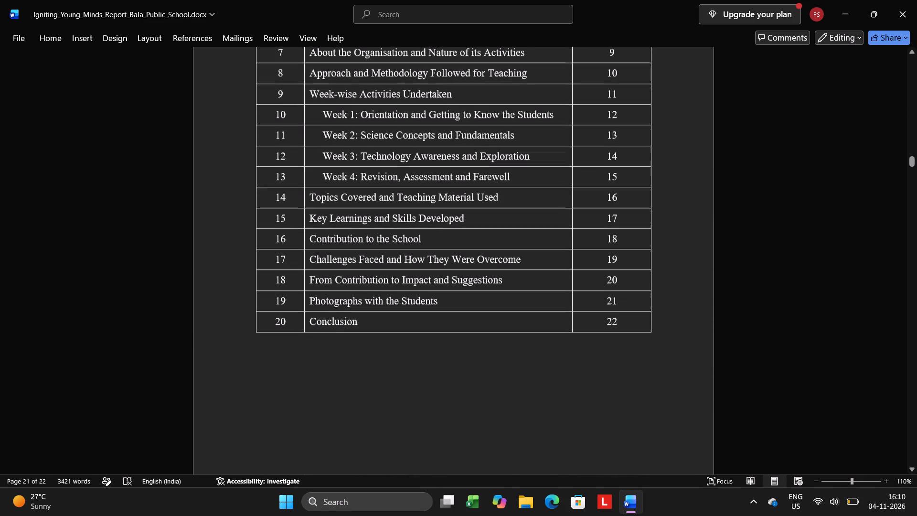
{"action": "scroll", "coordinate": [529, 380], "scroll_direction": "down", "scroll_amount": 1}
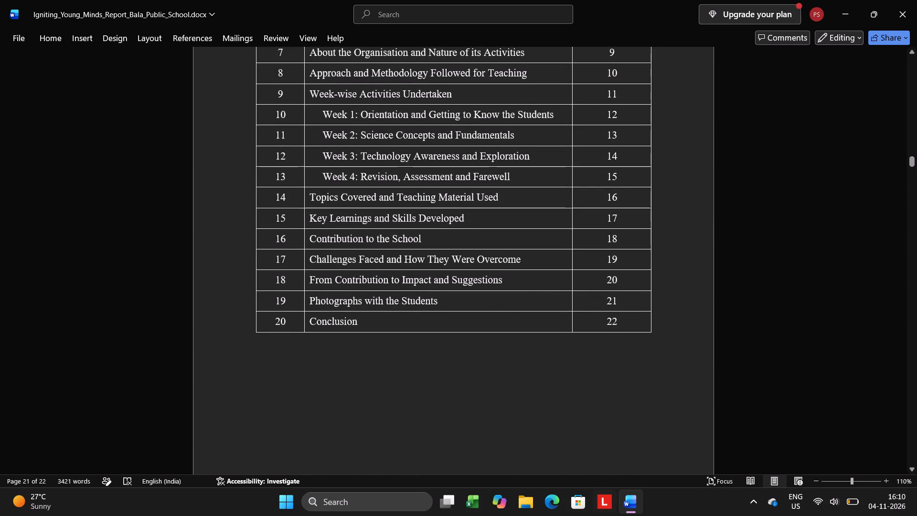
{"action": "left_click", "coordinate": [642, 302]}
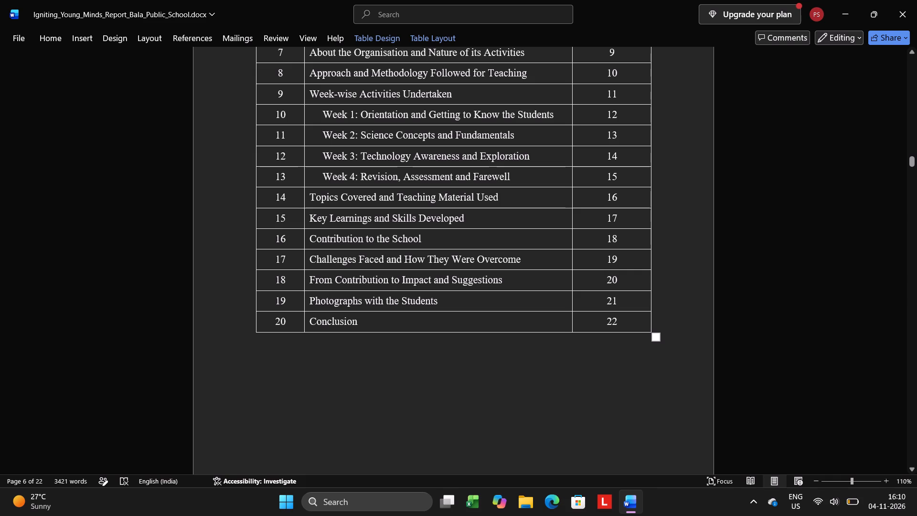
{"action": "left_click", "coordinate": [448, 302]}
{"action": "key", "text": "BackSpace"}
{"action": "key", "text": "BackSpace"}
{"action": "key", "text": "BackSpace"}
{"action": "key", "text": "BackSpace"}
{"action": "key", "text": "BackSpace"}
{"action": "key", "text": "BackSpace"}
{"action": "key", "text": "BackSpace"}
{"action": "key", "text": "BackSpace"}
{"action": "key", "text": "BackSpace"}
{"action": "key", "text": "BackSpace"}
{"action": "key", "text": "BackSpace"}
{"action": "key", "text": "BackSpace"}
{"action": "key", "text": "BackSpace"}
{"action": "key", "text": "BackSpace"}
{"action": "key", "text": "BackSpace"}
{"action": "key", "text": "BackSpace"}
{"action": "key", "text": "BackSpace"}
{"action": "key", "text": "BackSpace"}
{"action": "key", "text": "BackSpace"}
{"action": "key", "text": "BackSpace"}
{"action": "key", "text": "BackSpace"}
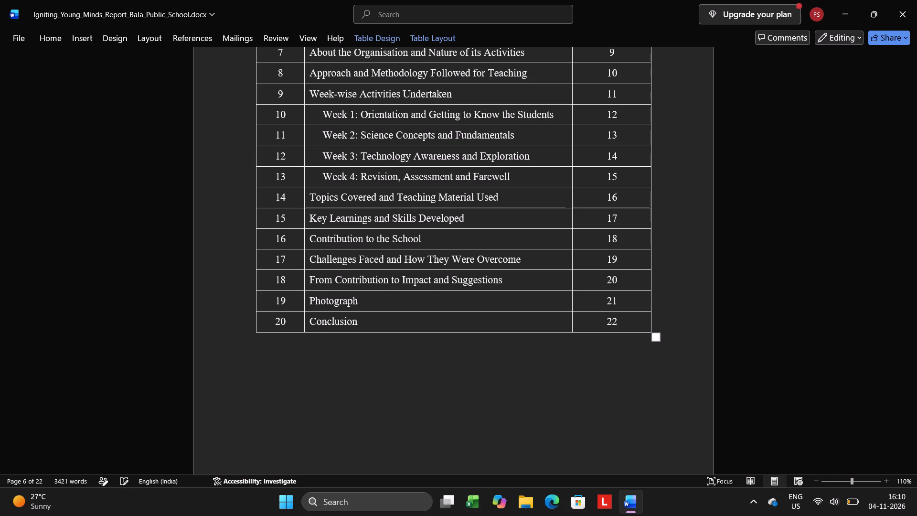
{"action": "key", "text": "BackSpace"}
{"action": "key", "text": "BackSpace"}
{"action": "key", "text": "BackSpace"}
{"action": "key", "text": "BackSpace"}
{"action": "key", "text": "BackSpace"}
{"action": "key", "text": "BackSpace"}
{"action": "key", "text": "BackSpace"}
{"action": "key", "text": "c"}
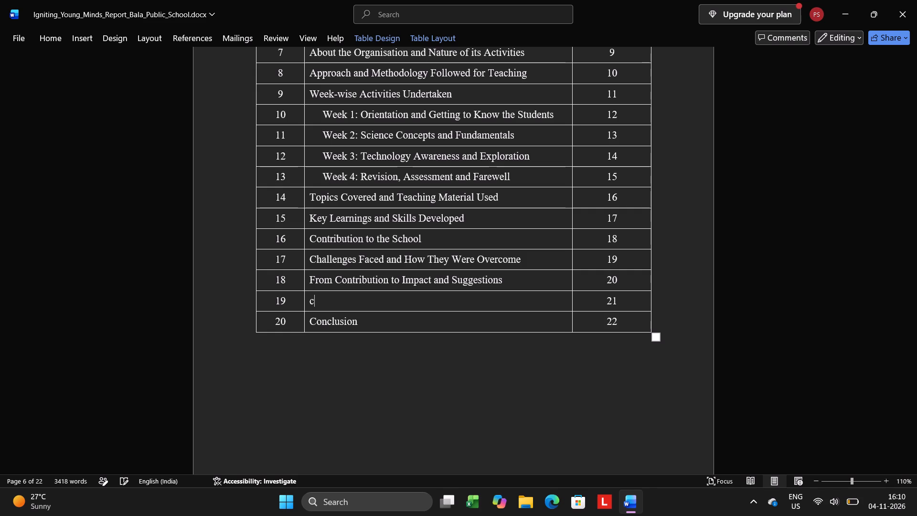
{"action": "key", "text": "BackSpace"}
{"action": "key", "text": "shift+c"}
{"action": "type", "text": "on"}
{"action": "type", "text": "clusion"}
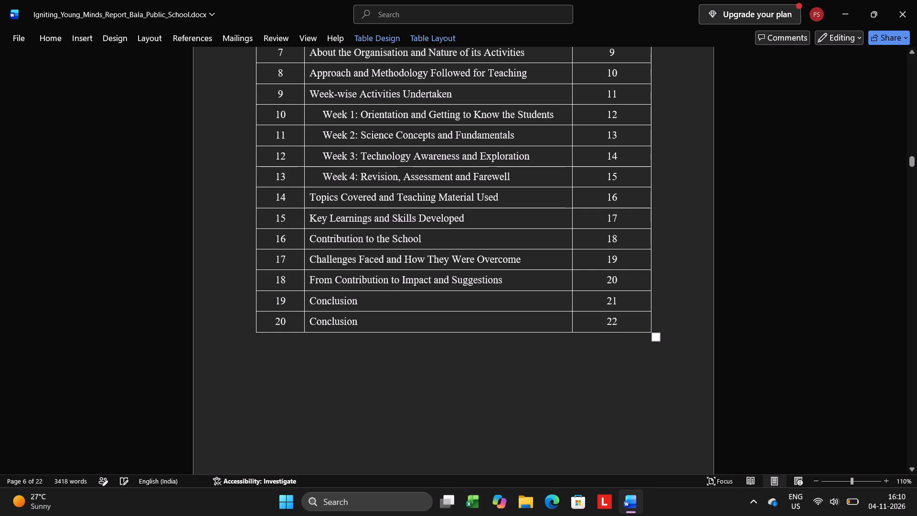
Replace the Index entry "Conclusion" in row 20 with "References".
{"action": "left_click", "coordinate": [426, 322]}
{"action": "key", "text": "BackSpace"}
{"action": "key", "text": "BackSpace"}
{"action": "key", "text": "BackSpace"}
{"action": "key", "text": "BackSpace"}
{"action": "key", "text": "BackSpace"}
{"action": "key", "text": "BackSpace"}
{"action": "key", "text": "BackSpace"}
{"action": "key", "text": "BackSpace"}
{"action": "key", "text": "BackSpace"}
{"action": "key", "text": "BackSpace"}
{"action": "type", "text": "Re"}
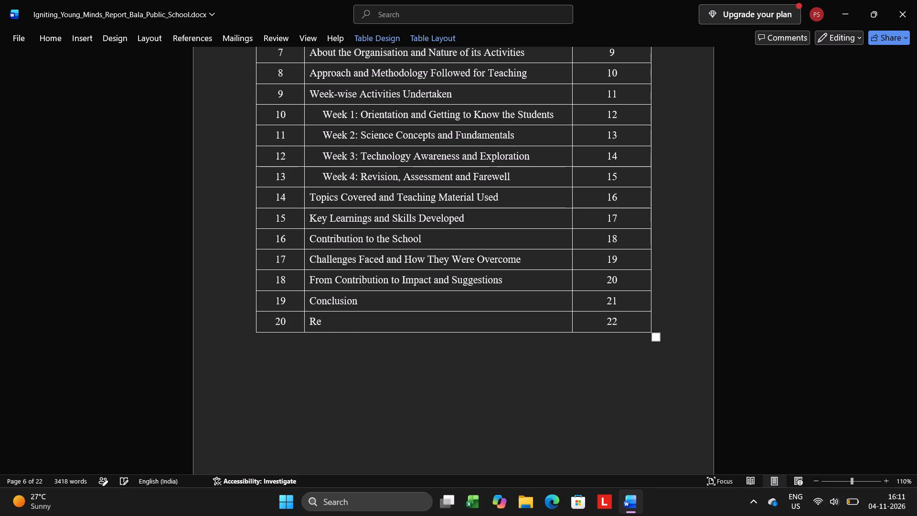
{"action": "type", "text": "ferences"}
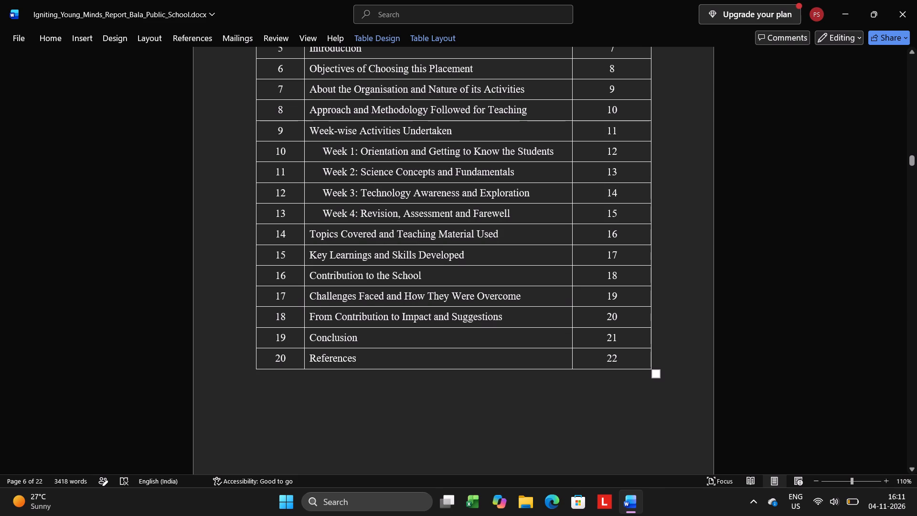
Delete the placeholder caption below the photo table on the Photographs with the Students page.
{"action": "scroll", "coordinate": [602, 339], "scroll_direction": "down", "scroll_amount": 12}
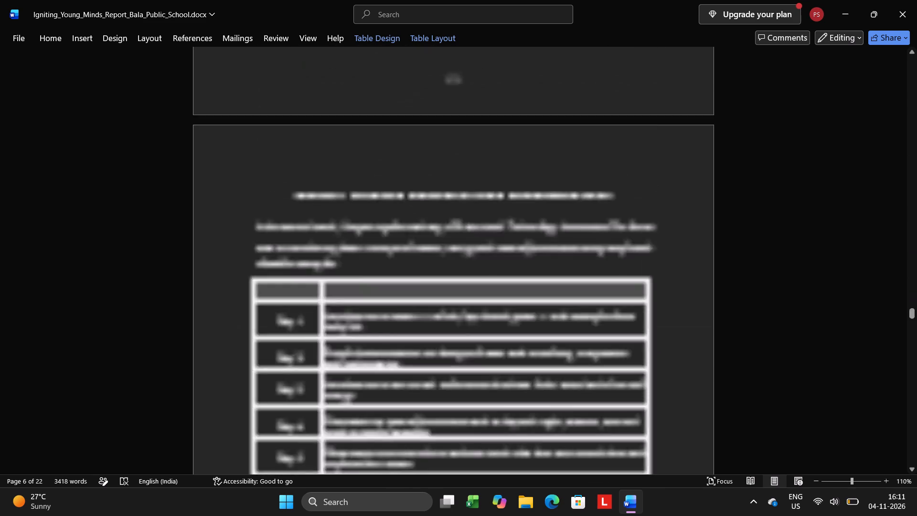
{"action": "scroll", "coordinate": [602, 339], "scroll_direction": "down", "scroll_amount": 15}
{"action": "scroll", "coordinate": [602, 339], "scroll_direction": "up", "scroll_amount": 3}
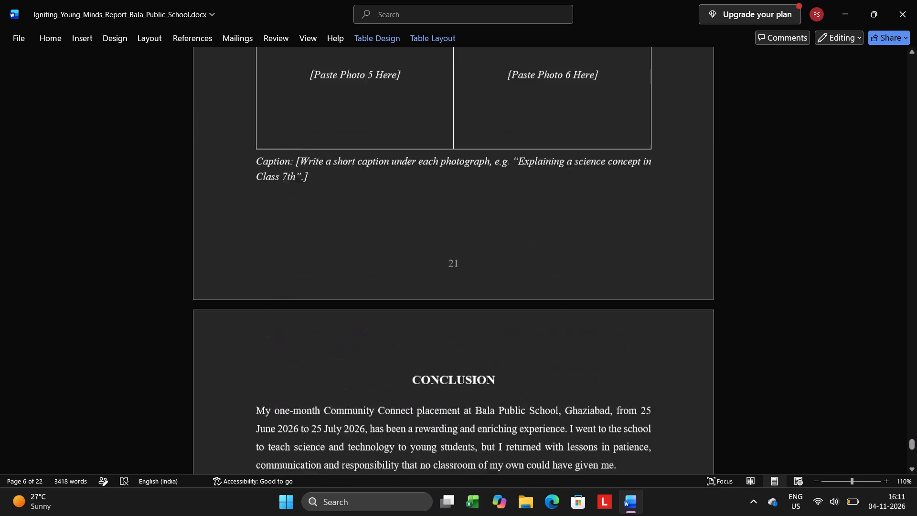
{"action": "scroll", "coordinate": [602, 339], "scroll_direction": "up", "scroll_amount": 1}
{"action": "left_click", "coordinate": [477, 304]}
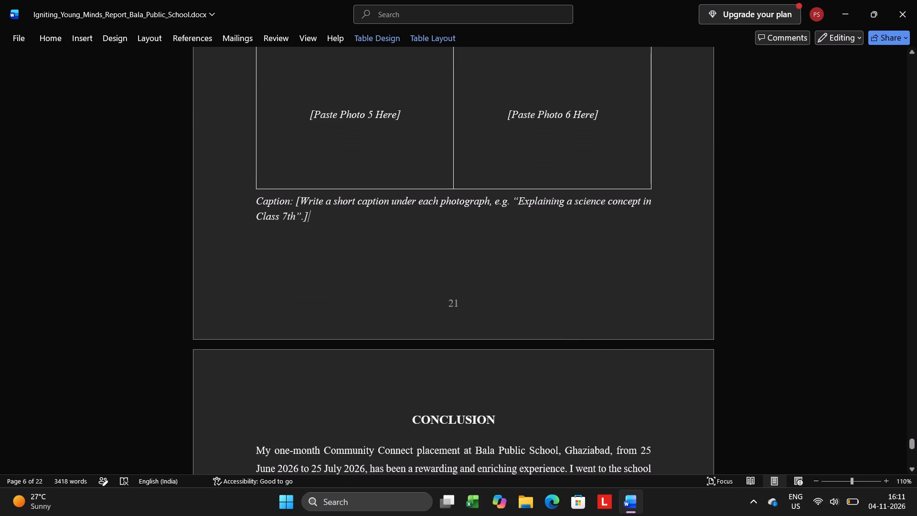
{"action": "scroll", "coordinate": [471, 263], "scroll_direction": "up", "scroll_amount": 1}
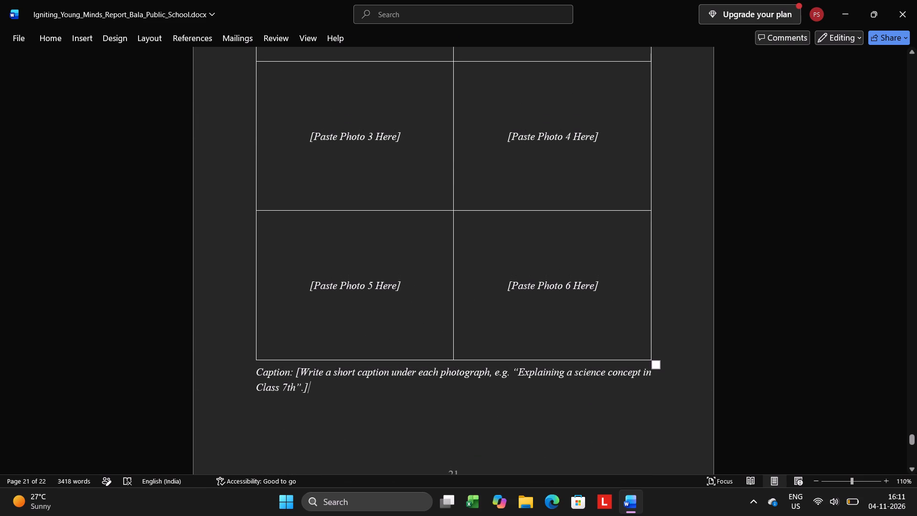
{"action": "scroll", "coordinate": [449, 335], "scroll_direction": "down", "scroll_amount": 2}
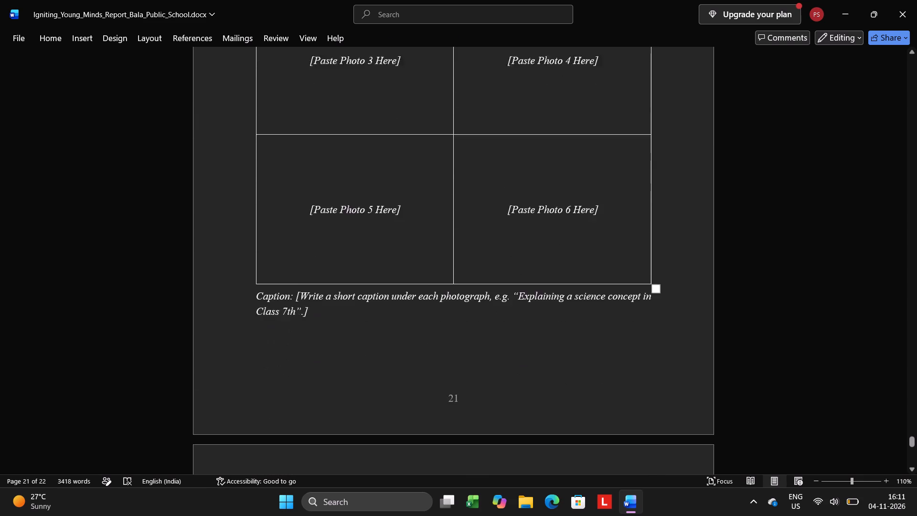
{"action": "scroll", "coordinate": [449, 335], "scroll_direction": "down", "scroll_amount": 1}
{"action": "left_click", "coordinate": [313, 284]}
{"action": "key", "text": "BackSpace"}
{"action": "key", "text": "BackSpace"}
{"action": "key", "text": "BackSpace"}
{"action": "key", "text": "BackSpace"}
{"action": "key", "text": "BackSpace"}
{"action": "key", "text": "BackSpace"}
{"action": "key", "text": "BackSpace"}
{"action": "key", "text": "BackSpace"}
{"action": "key", "text": "BackSpace"}
{"action": "key", "text": "BackSpace"}
{"action": "key", "text": "BackSpace"}
{"action": "key", "text": "BackSpace"}
{"action": "key", "text": "BackSpace"}
{"action": "key", "text": "BackSpace"}
{"action": "key", "text": "BackSpace"}
{"action": "key", "text": "BackSpace"}
{"action": "key", "text": "BackSpace"}
{"action": "key", "text": "BackSpace"}
{"action": "key", "text": "BackSpace"}
{"action": "key", "text": "BackSpace"}
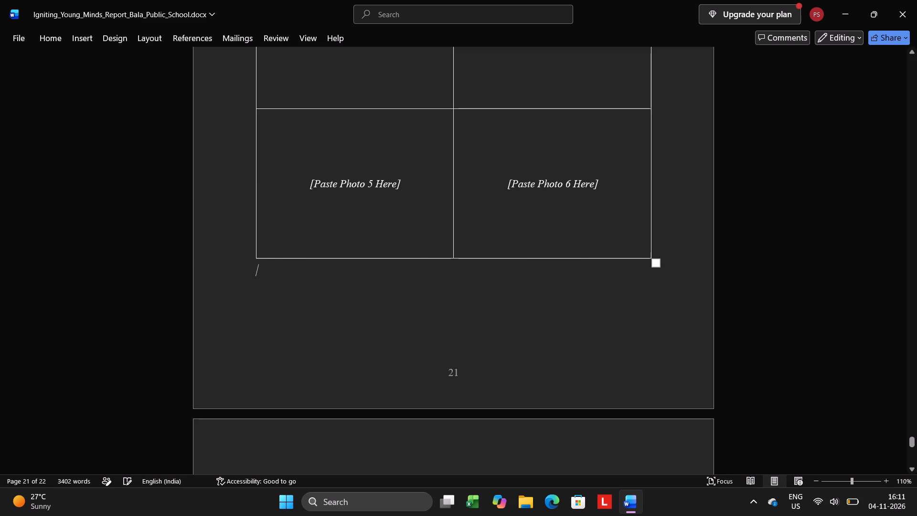
Clear the "Paste Photo" placeholders and delete the whole photo table from the Photographs with the Students page.
{"action": "left_click", "coordinate": [656, 265]}
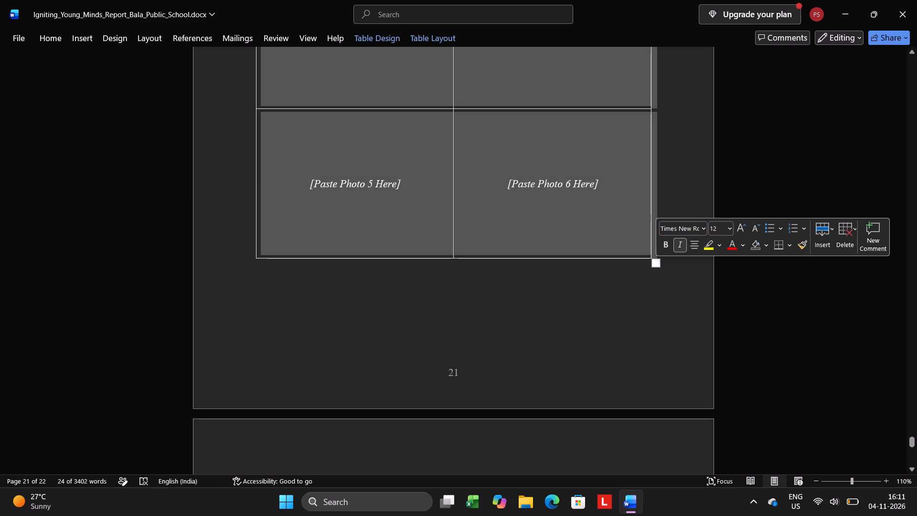
{"action": "key", "text": "Delete"}
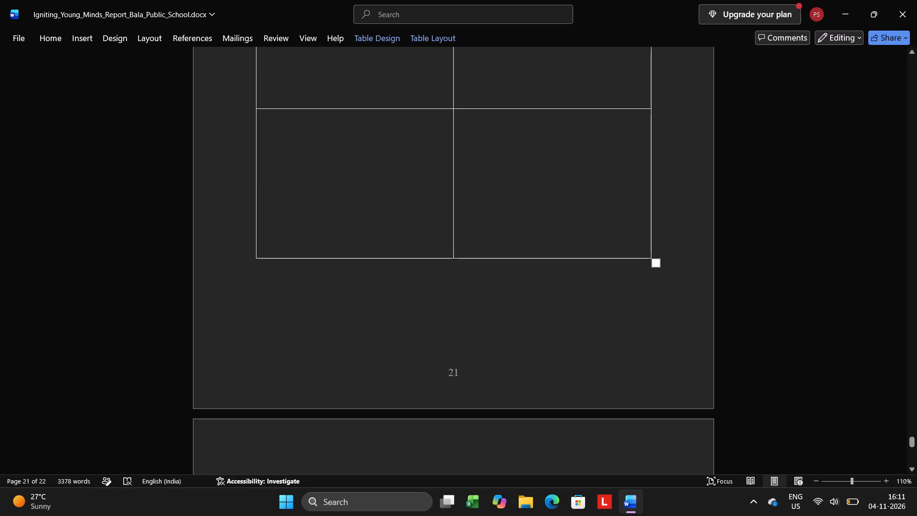
{"action": "double_click", "coordinate": [650, 260]}
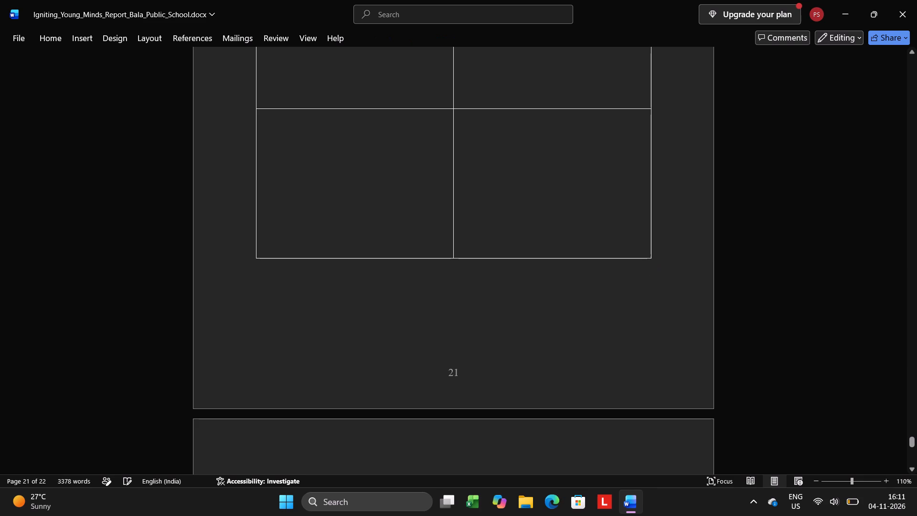
{"action": "left_click", "coordinate": [650, 258]}
{"action": "right_click", "coordinate": [650, 258]}
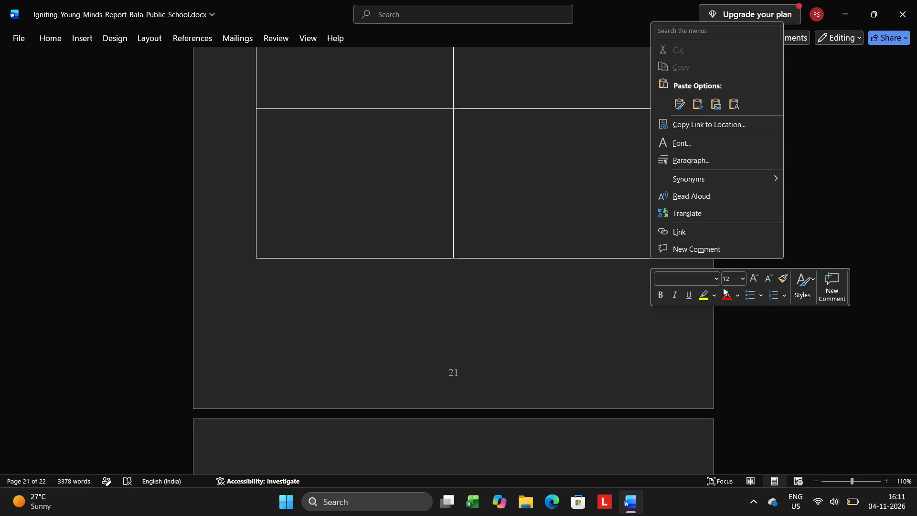
{"action": "left_click", "coordinate": [575, 183]}
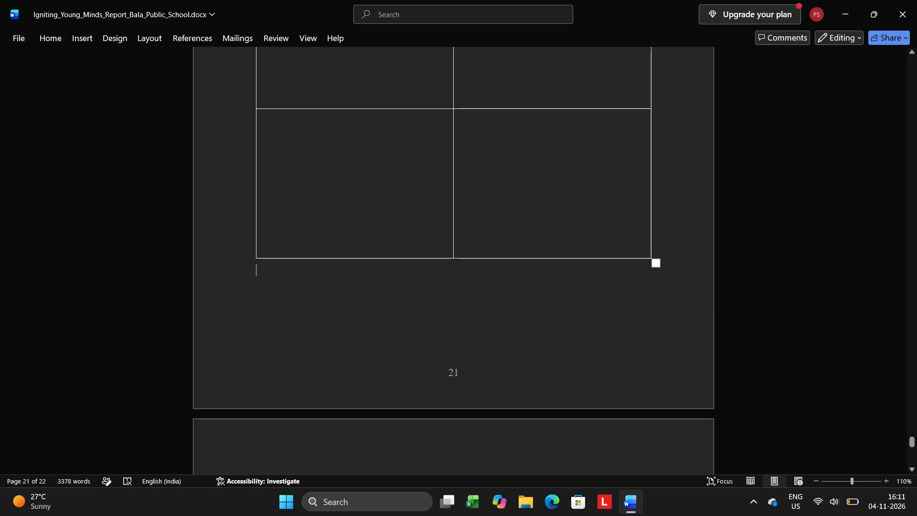
{"action": "right_click", "coordinate": [650, 260]}
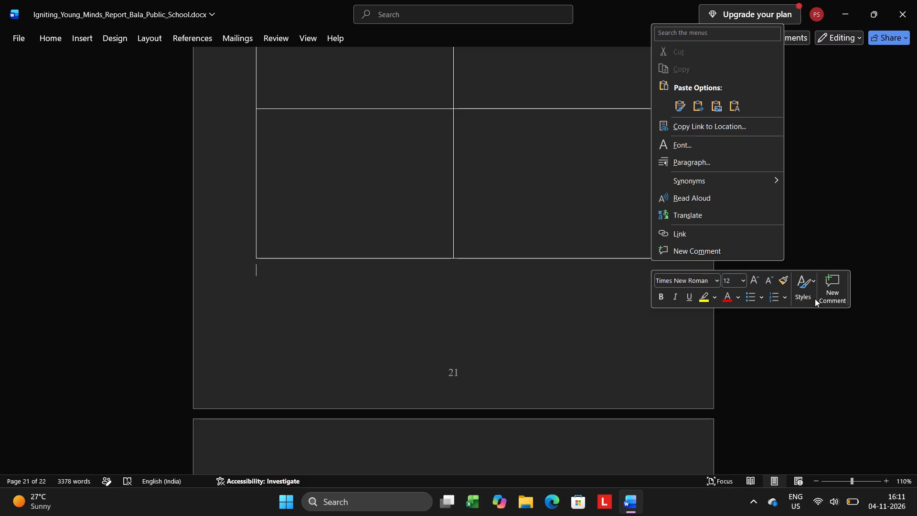
{"action": "left_click", "coordinate": [523, 221]}
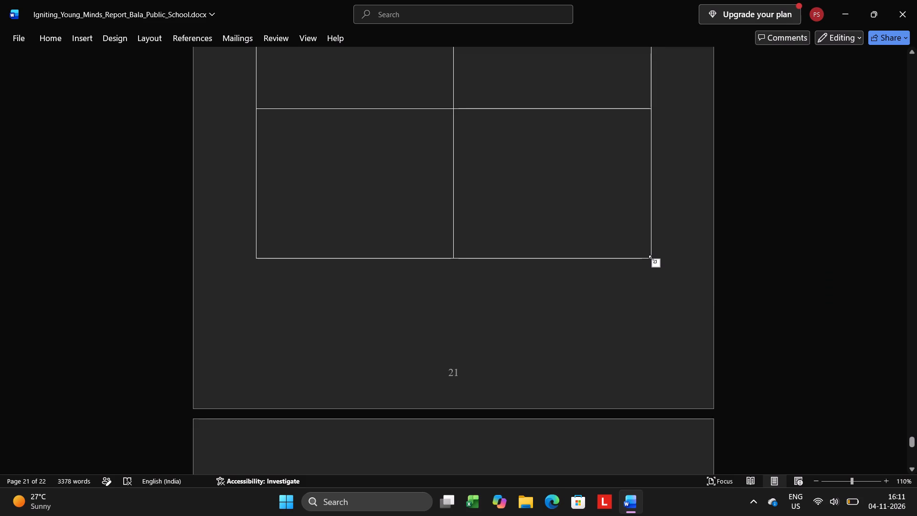
{"action": "right_click", "coordinate": [652, 259]}
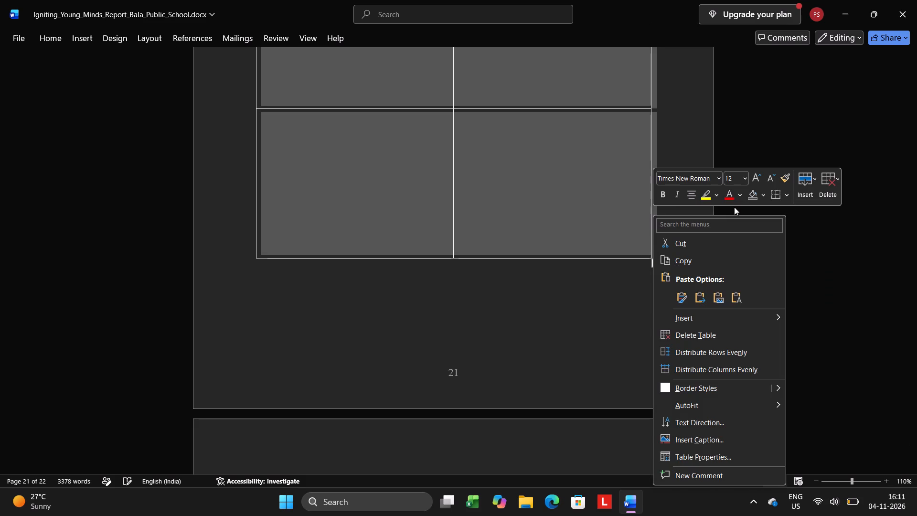
{"action": "left_click", "coordinate": [834, 177]}
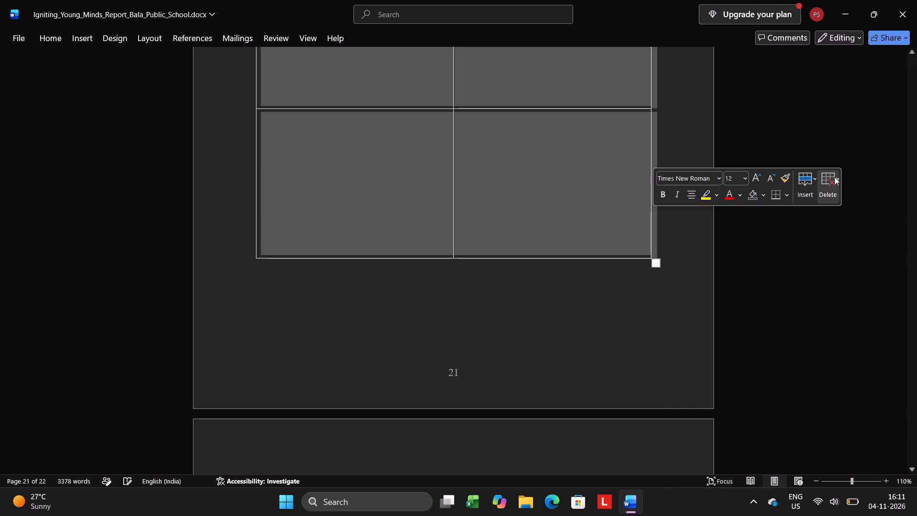
{"action": "left_click", "coordinate": [846, 264]}
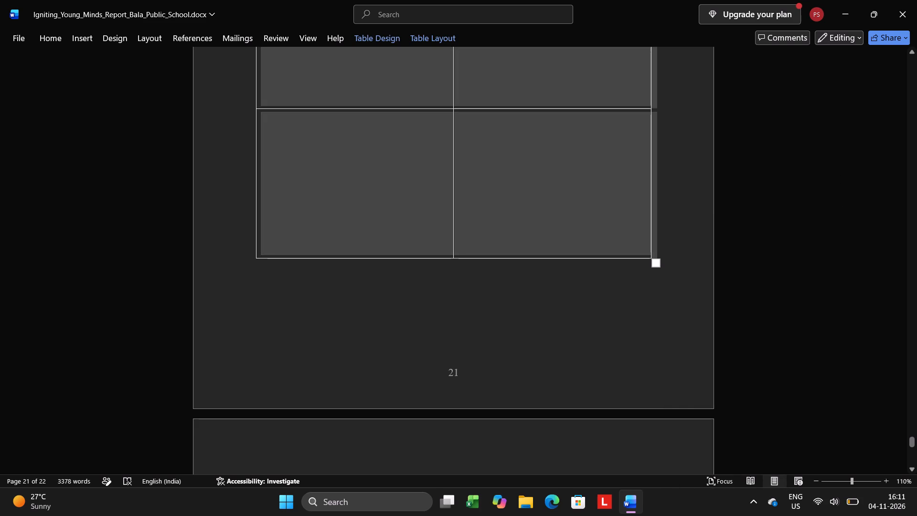
Delete the "Photographs with the Students" heading and its introductory paragraph, removing the emptied page before the Conclusion.
{"action": "scroll", "coordinate": [645, 290], "scroll_direction": "up", "scroll_amount": 5}
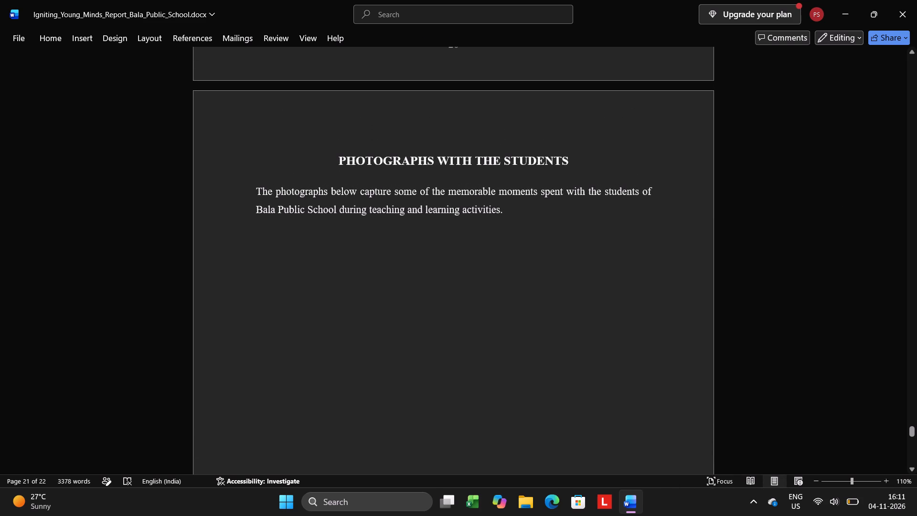
{"action": "left_click", "coordinate": [512, 217]}
{"action": "key", "text": "BackSpace"}
{"action": "key", "text": "BackSpace"}
{"action": "key", "text": "BackSpace"}
{"action": "key", "text": "BackSpace"}
{"action": "key", "text": "BackSpace"}
{"action": "key", "text": "BackSpace"}
{"action": "key", "text": "BackSpace"}
{"action": "key", "text": "BackSpace"}
{"action": "key", "text": "BackSpace"}
{"action": "key", "text": "BackSpace"}
{"action": "key", "text": "BackSpace"}
{"action": "key", "text": "BackSpace"}
{"action": "key", "text": "BackSpace"}
{"action": "key", "text": "BackSpace"}
{"action": "key", "text": "BackSpace"}
{"action": "key", "text": "BackSpace"}
{"action": "key", "text": "BackSpace"}
{"action": "key", "text": "BackSpace"}
{"action": "key", "text": "BackSpace"}
{"action": "key", "text": "BackSpace"}
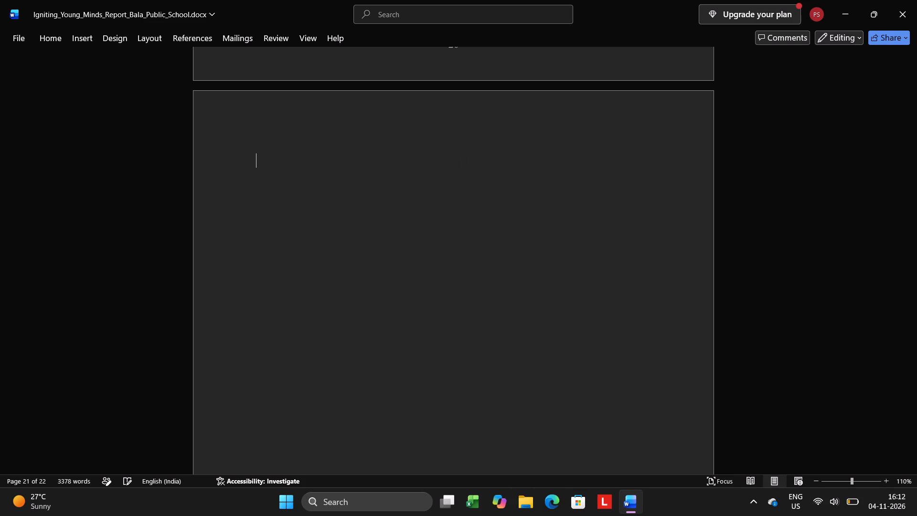
{"action": "key", "text": "Delete"}
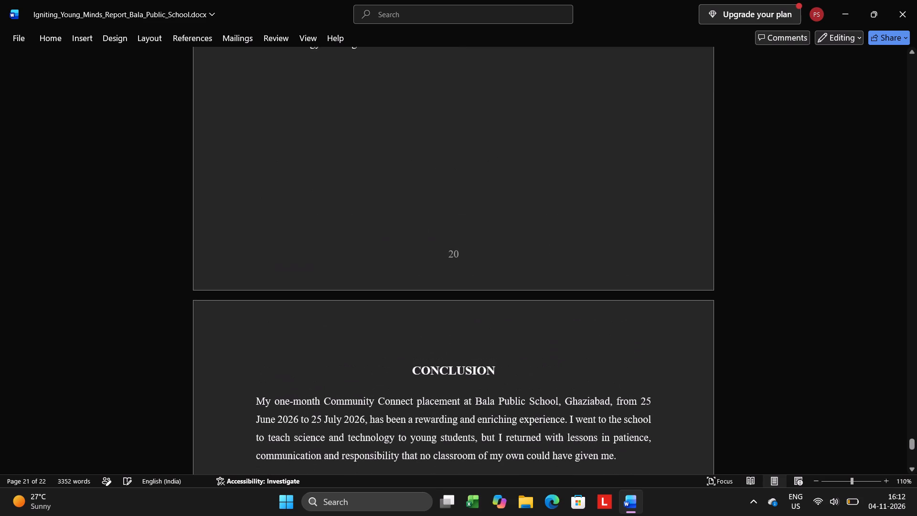
Examine the pages around the removed section and the Conclusion through to the final page number.
{"action": "scroll", "coordinate": [512, 217], "scroll_direction": "up", "scroll_amount": 5}
{"action": "scroll", "coordinate": [512, 217], "scroll_direction": "down", "scroll_amount": 1}
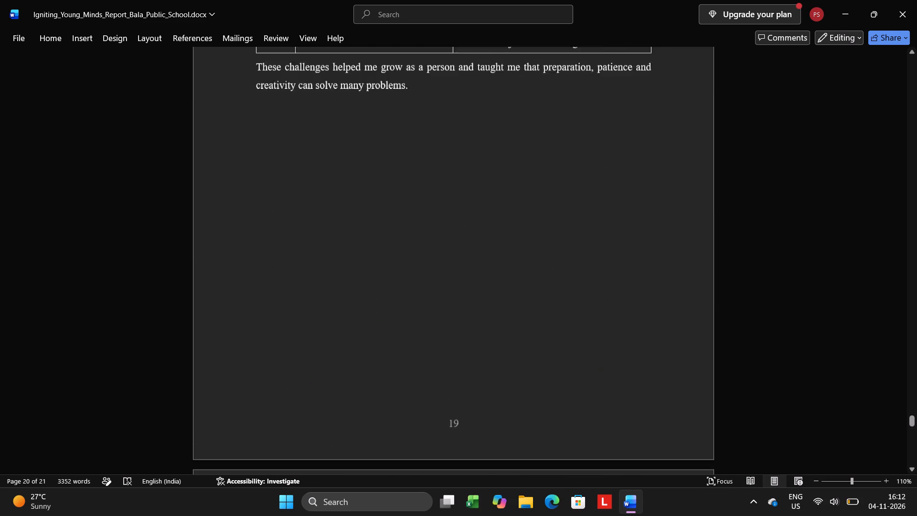
{"action": "scroll", "coordinate": [512, 217], "scroll_direction": "down", "scroll_amount": 3}
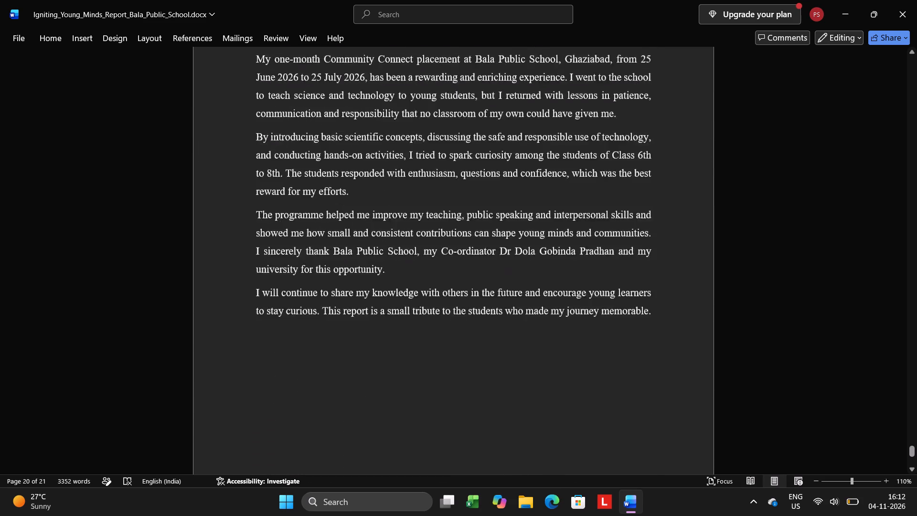
{"action": "scroll", "coordinate": [512, 217], "scroll_direction": "down", "scroll_amount": 4}
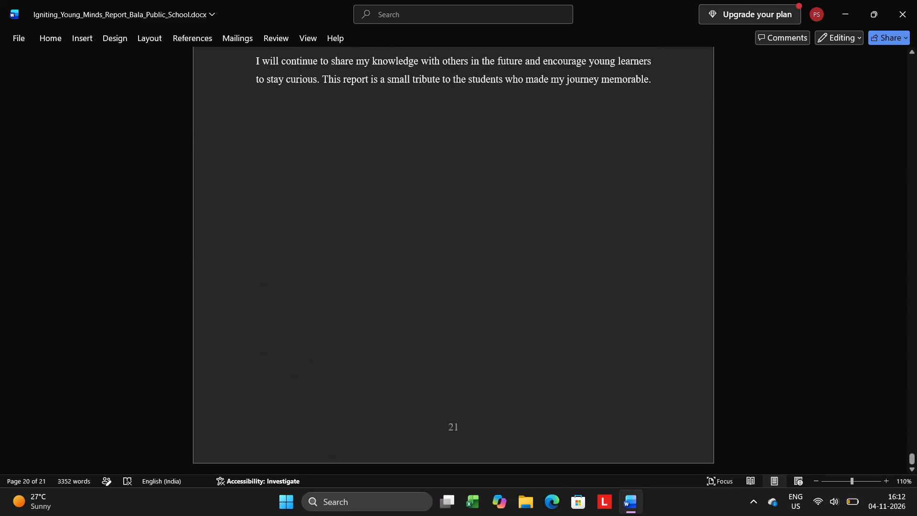
{"action": "scroll", "coordinate": [512, 217], "scroll_direction": "down", "scroll_amount": 1}
Review the report's pages backwards from the Conclusion through the challenges, contribution and topics tables to the cover page.
{"action": "scroll", "coordinate": [466, 394], "scroll_direction": "up", "scroll_amount": 8}
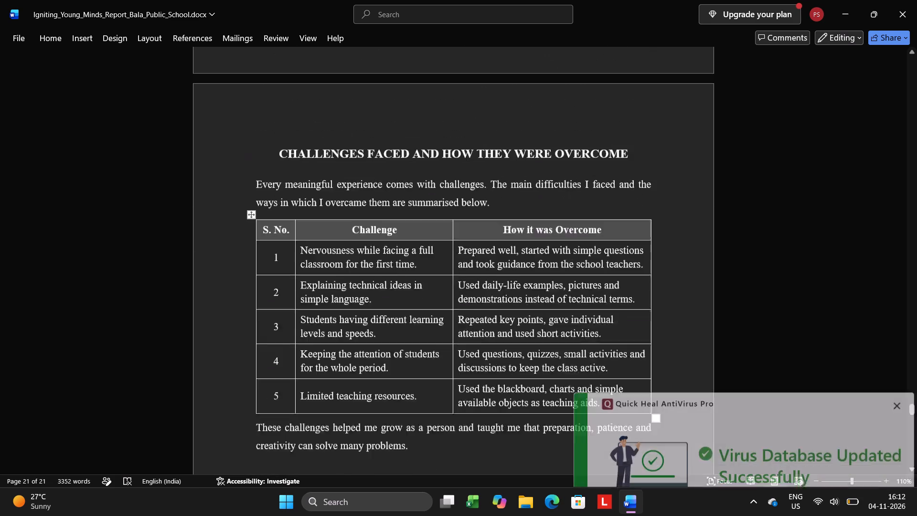
{"action": "scroll", "coordinate": [466, 394], "scroll_direction": "up", "scroll_amount": 1}
{"action": "scroll", "coordinate": [466, 394], "scroll_direction": "down", "scroll_amount": 1}
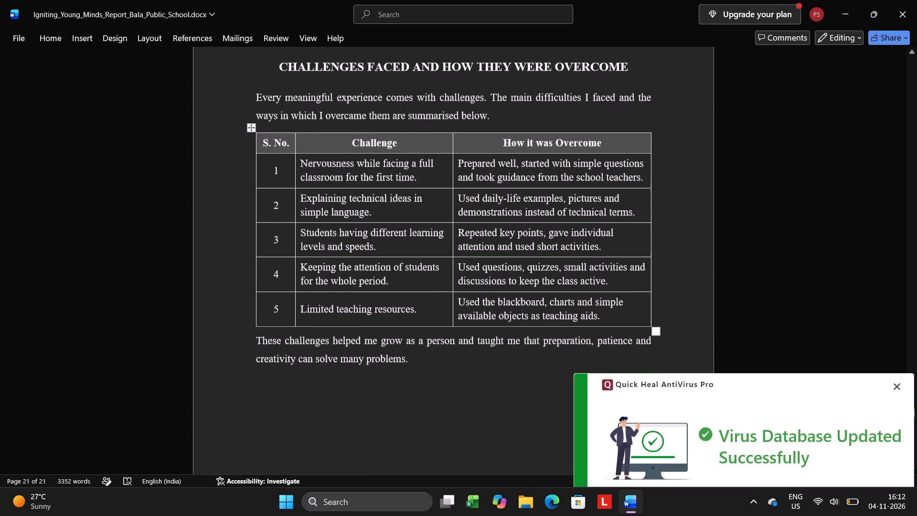
{"action": "left_click", "coordinate": [899, 386]}
{"action": "scroll", "coordinate": [599, 376], "scroll_direction": "up", "scroll_amount": 1}
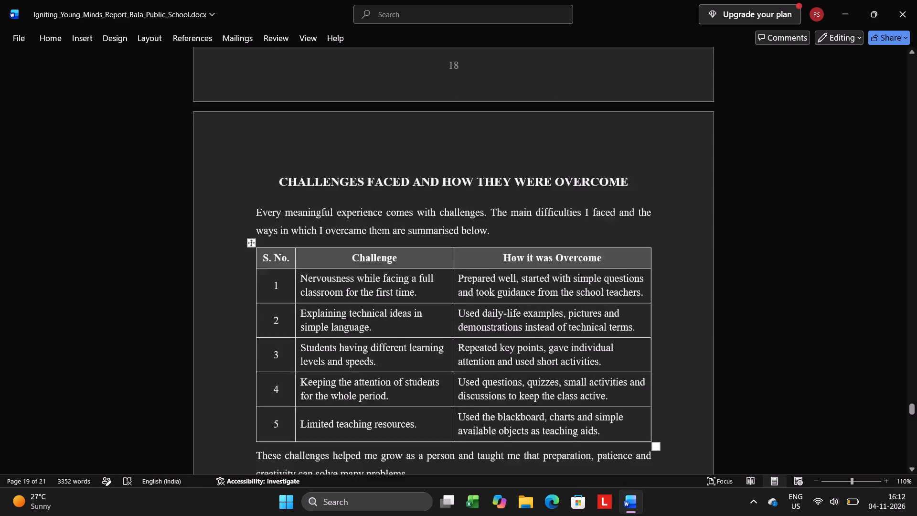
{"action": "scroll", "coordinate": [599, 376], "scroll_direction": "up", "scroll_amount": 4}
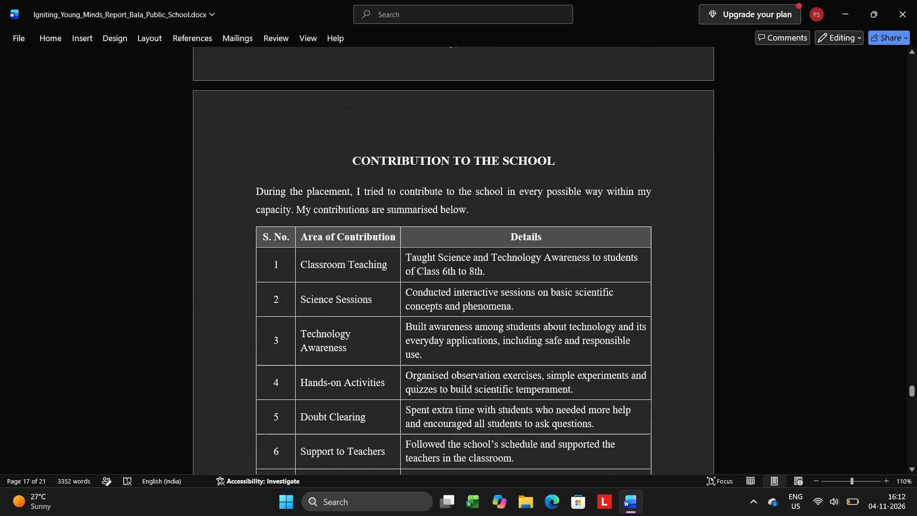
{"action": "scroll", "coordinate": [599, 376], "scroll_direction": "up", "scroll_amount": 6}
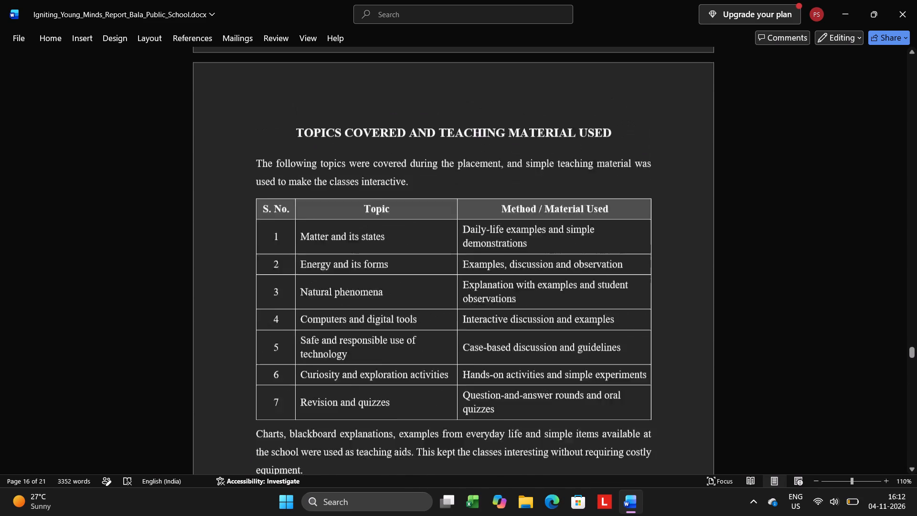
{"action": "scroll", "coordinate": [599, 376], "scroll_direction": "up", "scroll_amount": 1}
{"action": "left_click", "coordinate": [599, 376]}
{"action": "scroll", "coordinate": [599, 376], "scroll_direction": "up", "scroll_amount": 1}
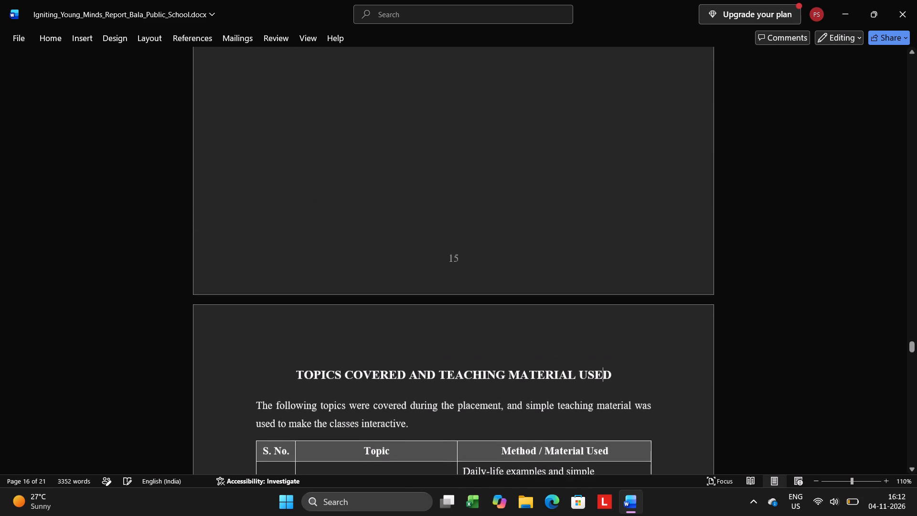
{"action": "scroll", "coordinate": [599, 376], "scroll_direction": "up", "scroll_amount": 3}
{"action": "scroll", "coordinate": [599, 376], "scroll_direction": "up", "scroll_amount": 18}
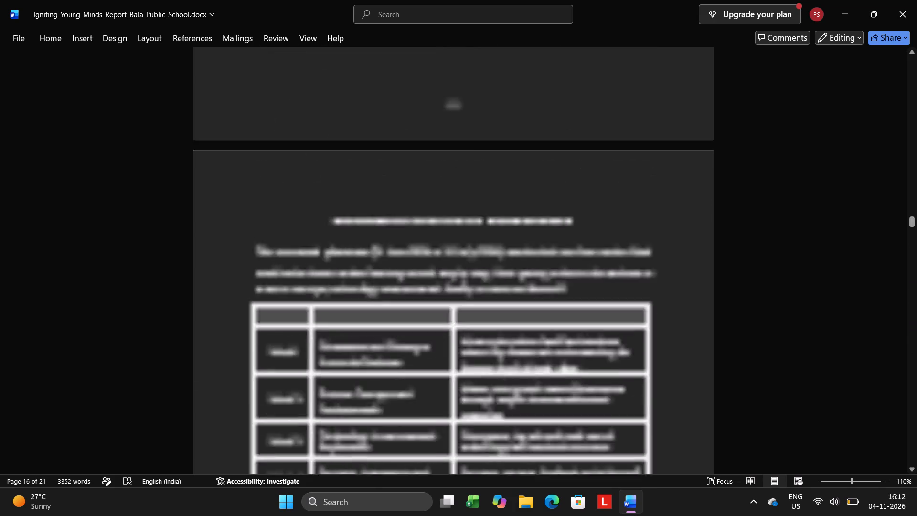
{"action": "scroll", "coordinate": [599, 376], "scroll_direction": "up", "scroll_amount": 20}
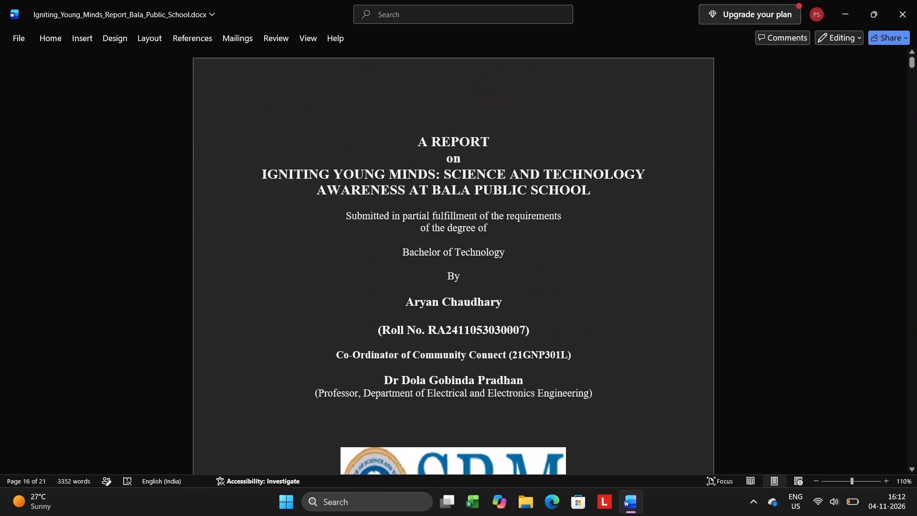
Check the report's front pages, from the cover through the signature page to the school certificate.
{"action": "scroll", "coordinate": [599, 376], "scroll_direction": "down", "scroll_amount": 3}
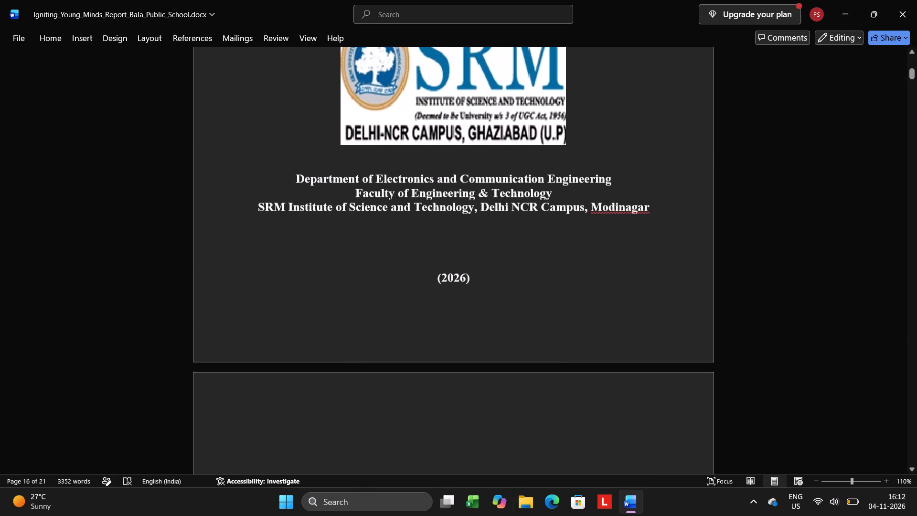
{"action": "scroll", "coordinate": [599, 376], "scroll_direction": "down", "scroll_amount": 3}
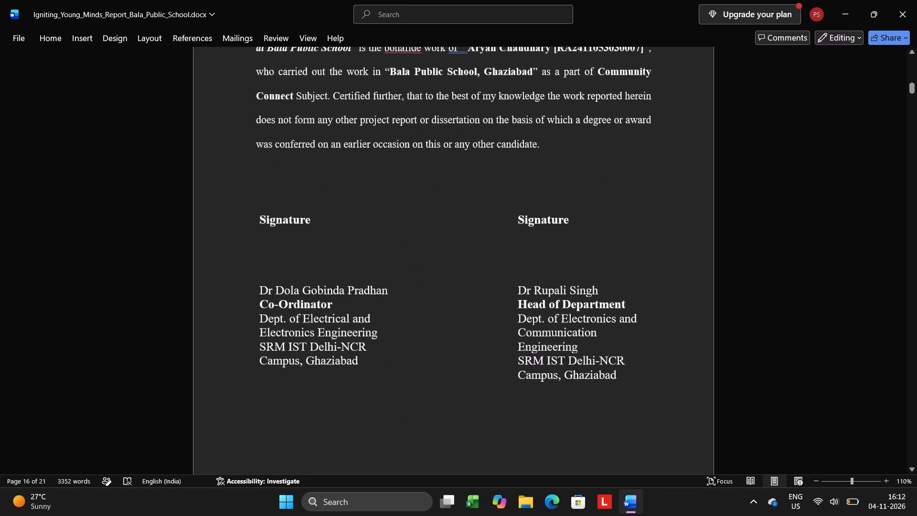
{"action": "scroll", "coordinate": [599, 376], "scroll_direction": "down", "scroll_amount": 4}
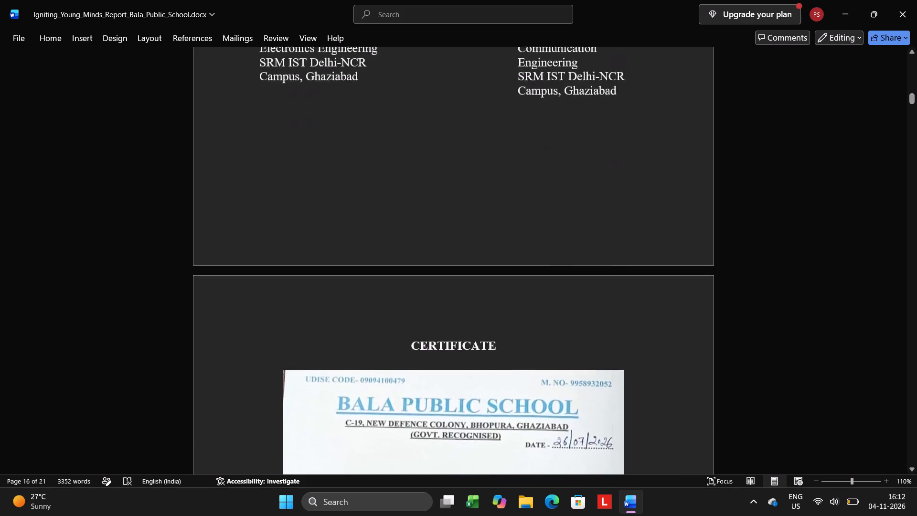
{"action": "scroll", "coordinate": [599, 376], "scroll_direction": "down", "scroll_amount": 3}
{"action": "scroll", "coordinate": [599, 376], "scroll_direction": "up", "scroll_amount": 11}
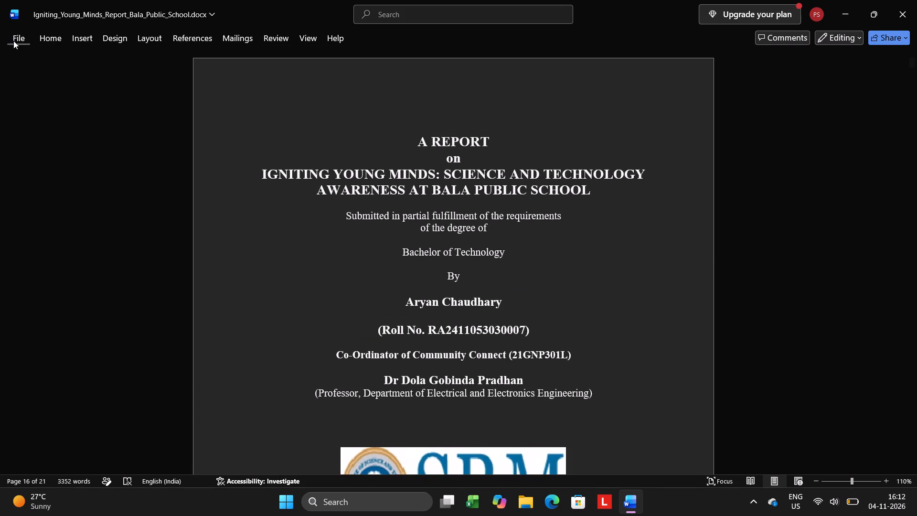
Save the report to the Desktop folder as a PDF named Igniting_Young_Minds_Report_Bala_Public_School3.
{"action": "left_click", "coordinate": [13, 41]}
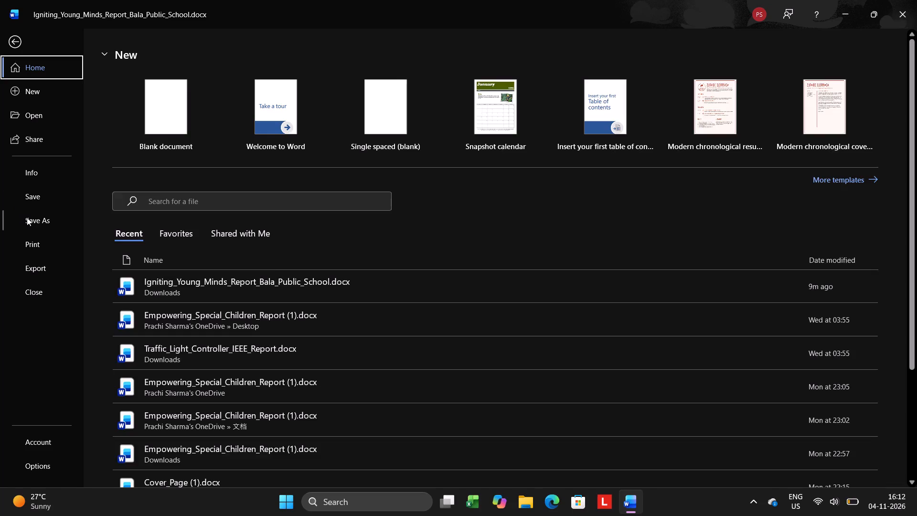
{"action": "left_click", "coordinate": [27, 217]}
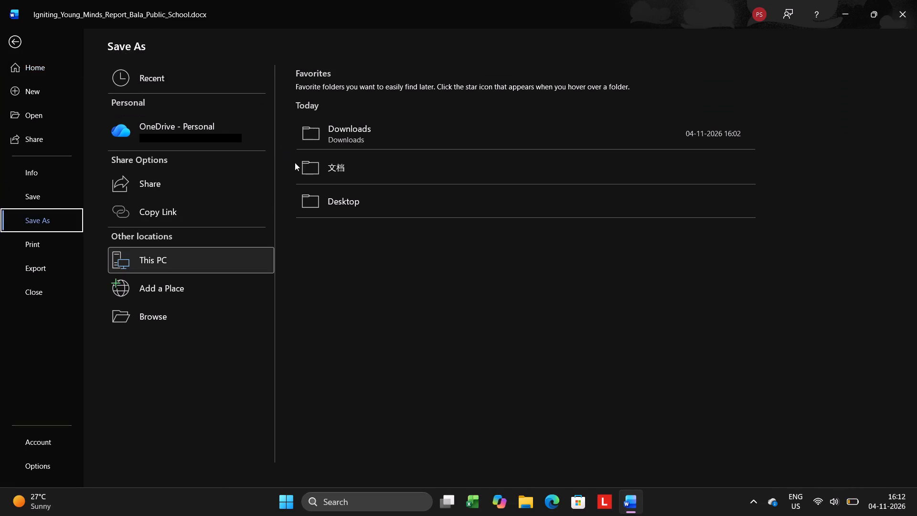
{"action": "left_click", "coordinate": [329, 199]}
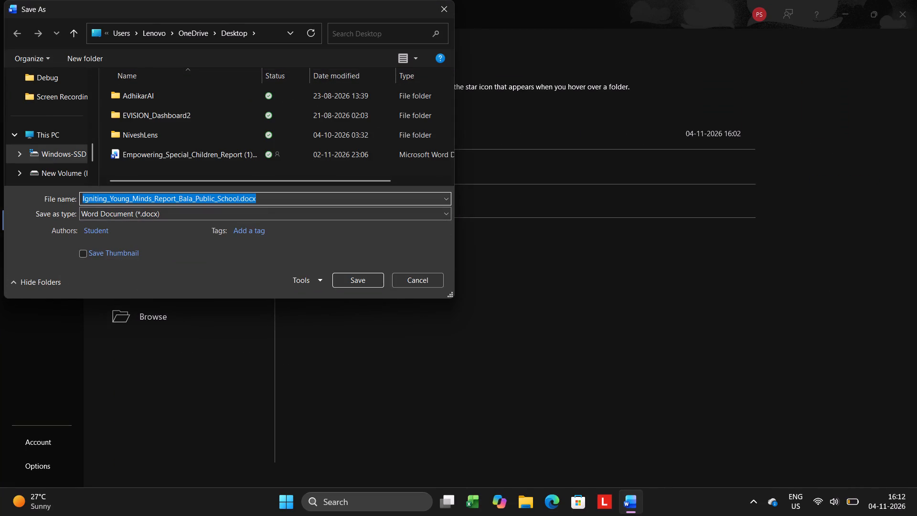
{"action": "left_click", "coordinate": [239, 198]}
{"action": "key", "text": "3"}
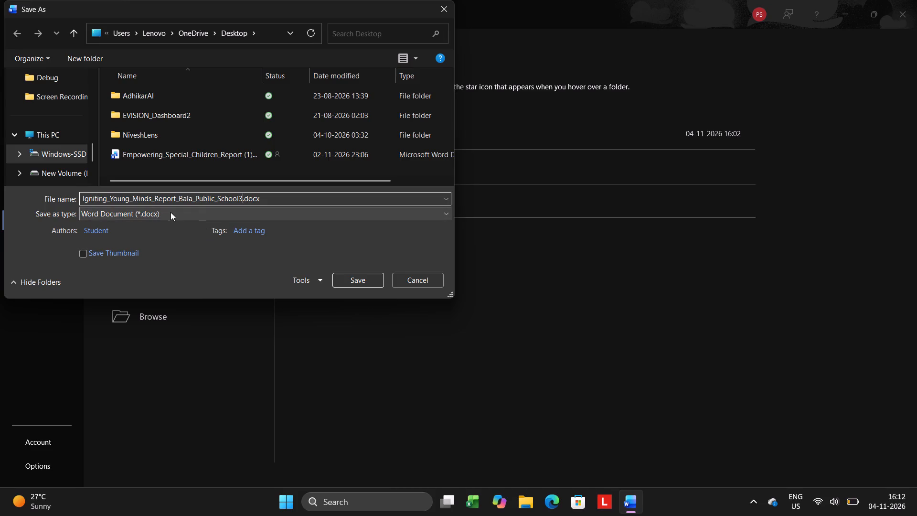
{"action": "left_click", "coordinate": [194, 212]}
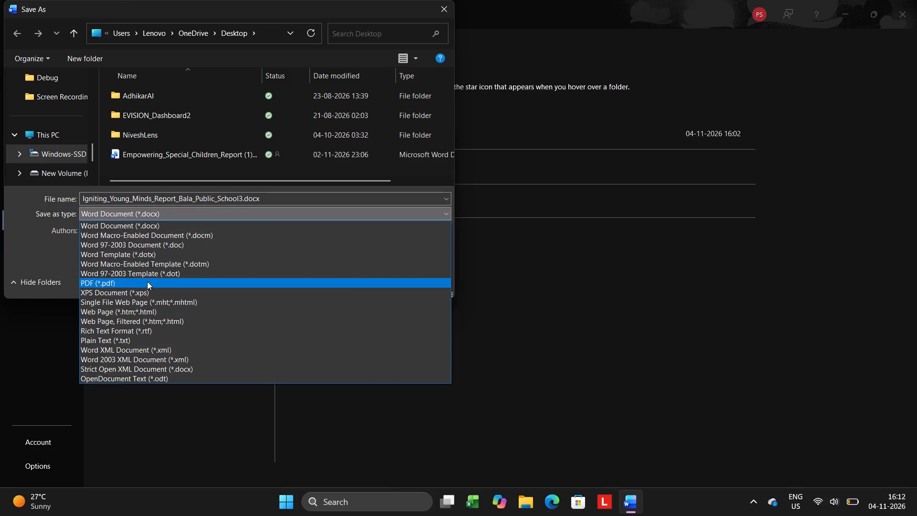
{"action": "left_click", "coordinate": [147, 281]}
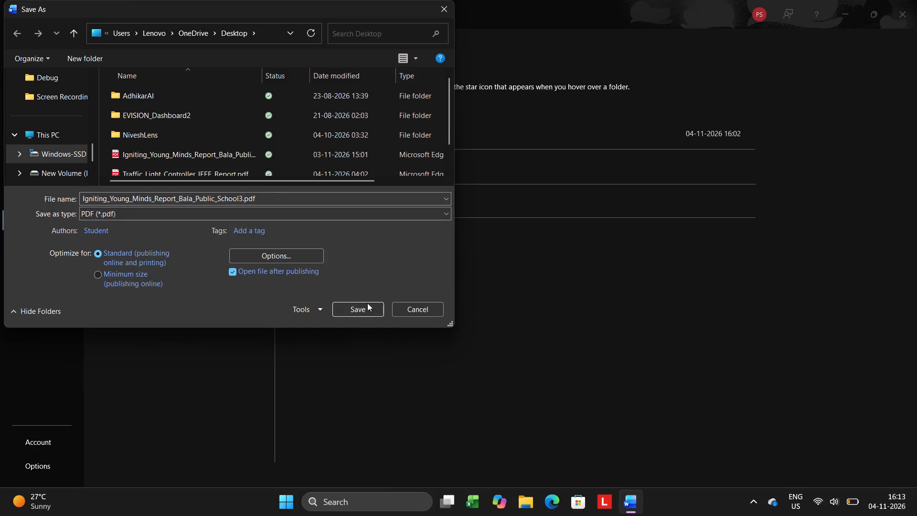
{"action": "left_click", "coordinate": [365, 312]}
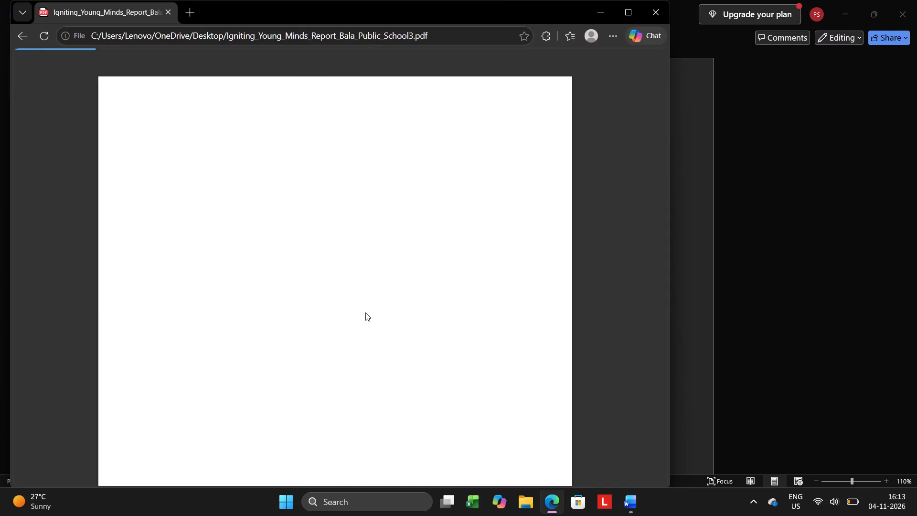
Look through the exported PDF in Microsoft Edge down to its last page.
{"action": "scroll", "coordinate": [365, 312], "scroll_direction": "down", "scroll_amount": 20}
{"action": "scroll", "coordinate": [365, 312], "scroll_direction": "down", "scroll_amount": 6}
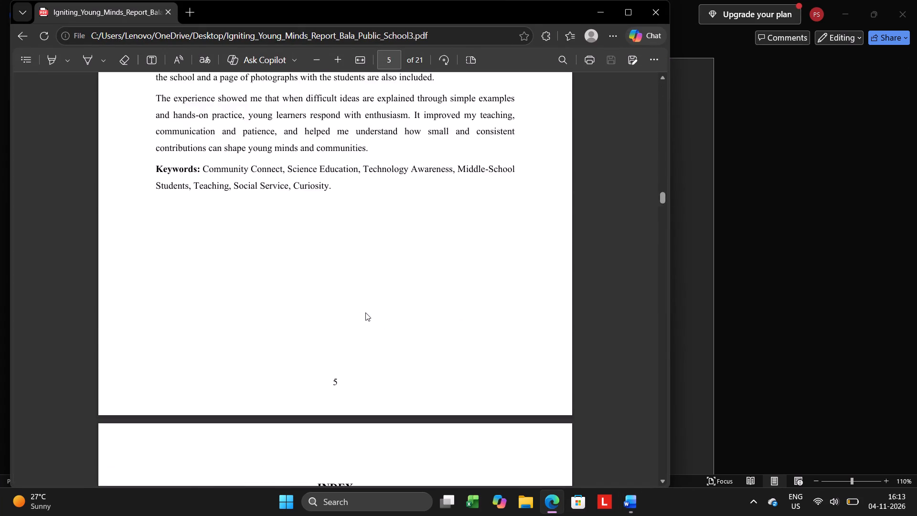
{"action": "scroll", "coordinate": [365, 312], "scroll_direction": "down", "scroll_amount": 20}
{"action": "scroll", "coordinate": [365, 312], "scroll_direction": "down", "scroll_amount": 10}
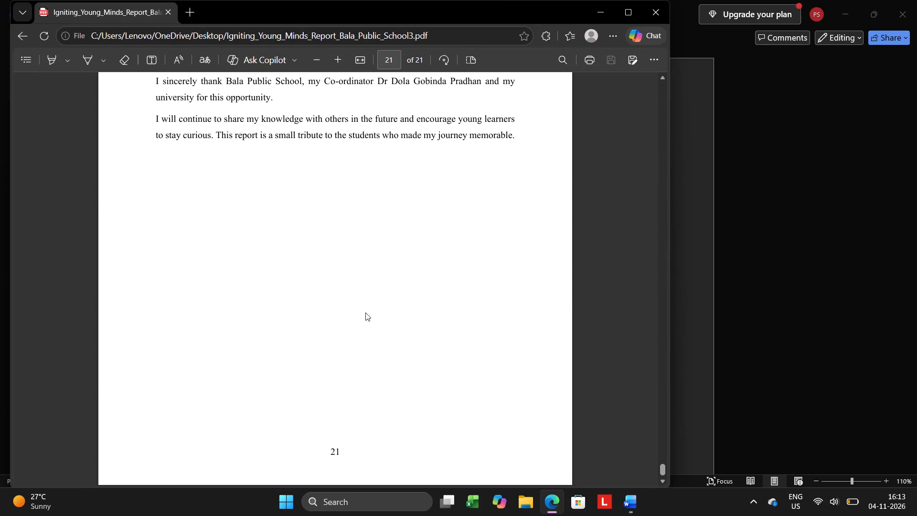